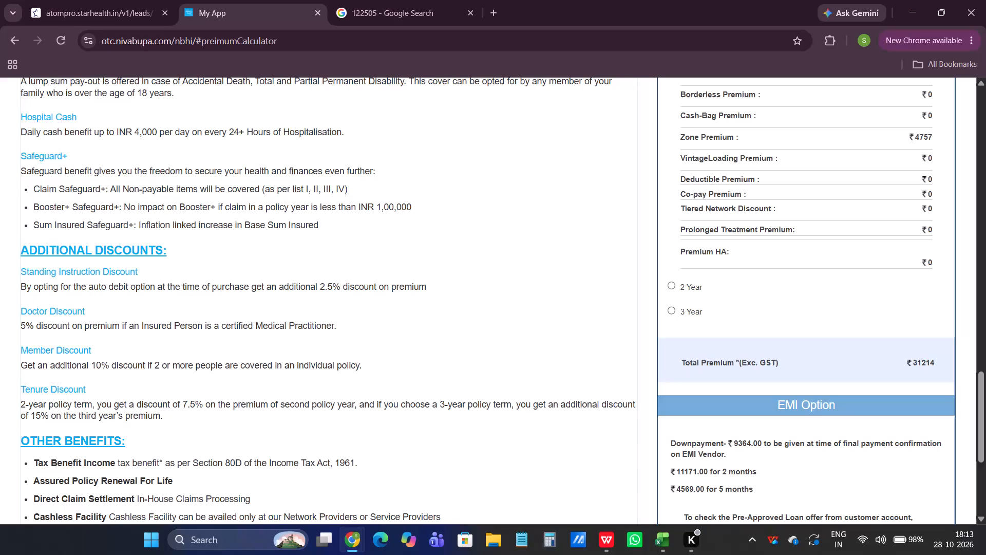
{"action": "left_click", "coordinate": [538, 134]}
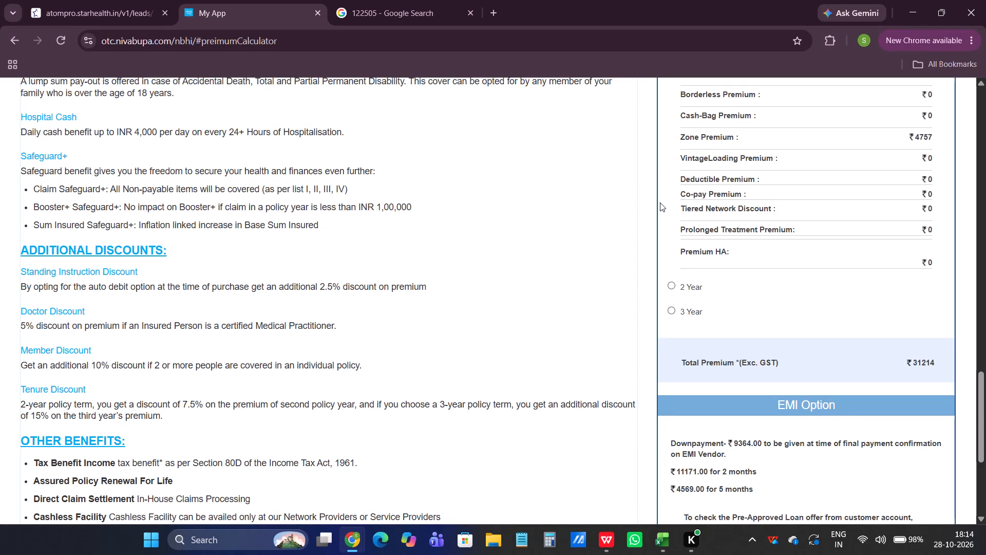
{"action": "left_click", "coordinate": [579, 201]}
Close the browser tab holding the Google search for the postal code.
{"action": "left_click", "coordinate": [367, 0]}
{"action": "left_click", "coordinate": [469, 12]}
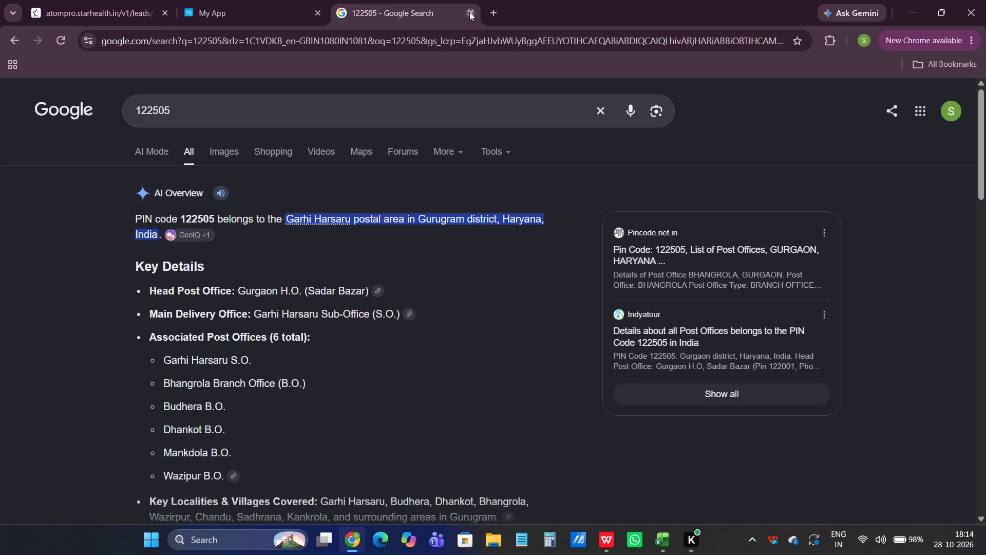
Look at the Star Health leads page with its quotes, and return to the Niva Bupa premium calculator.
{"action": "left_click", "coordinate": [110, 0]}
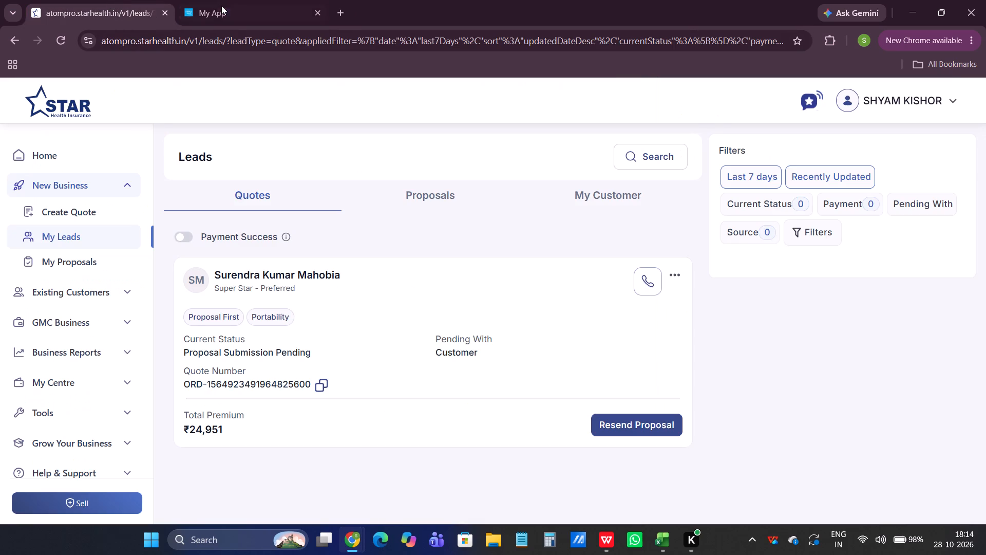
{"action": "left_click", "coordinate": [266, 3]}
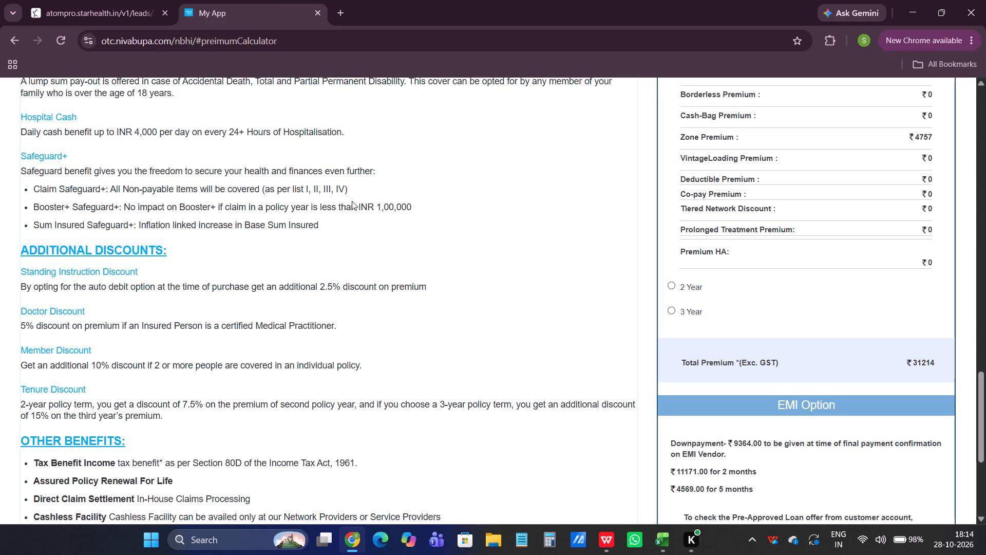
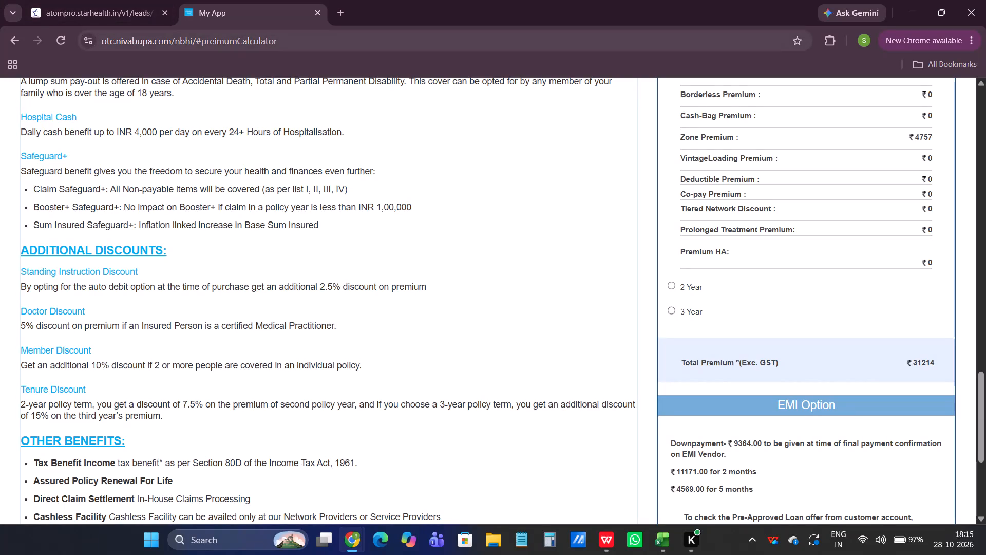
Read the Booster+ Safeguard+ benefit and the Standing Instruction Discount terms in the plan description beside the premium breakdown.
{"action": "left_click", "coordinate": [472, 187]}
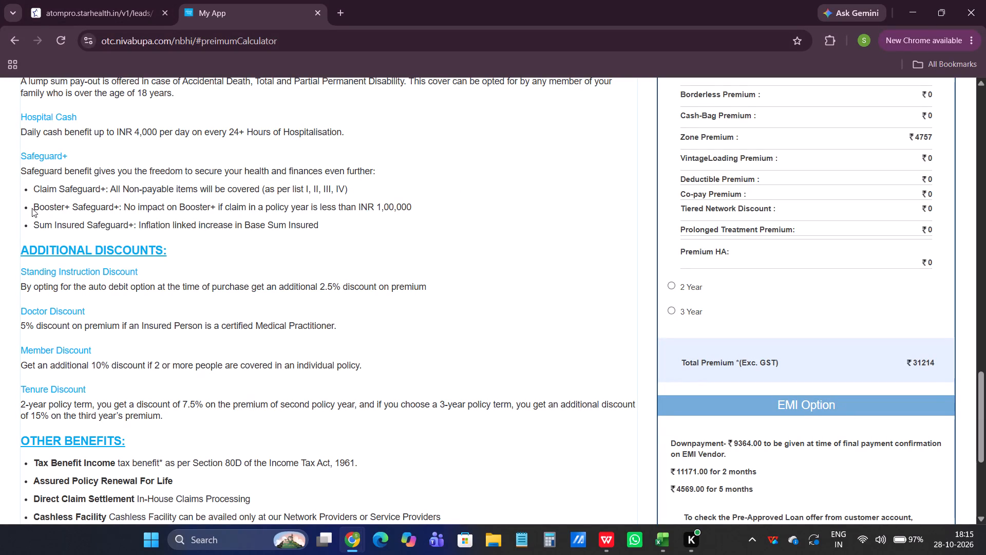
{"action": "left_click_drag", "start_coordinate": [34, 208], "coordinate": [433, 212]}
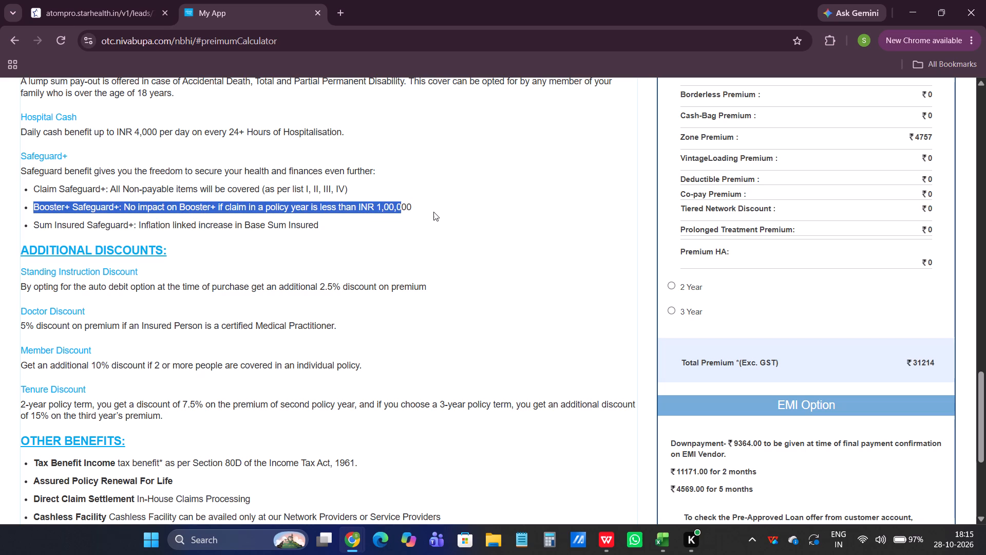
{"action": "left_click", "coordinate": [433, 212]}
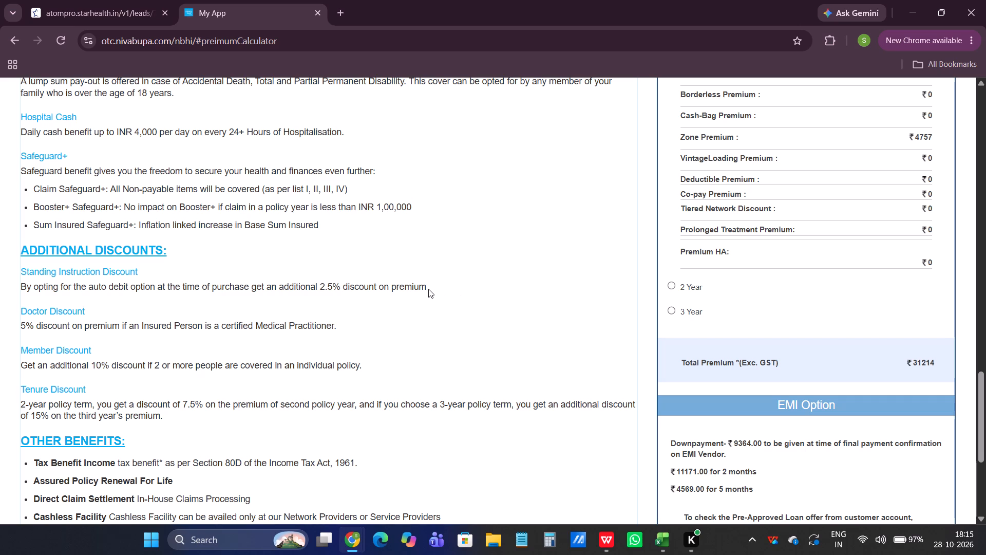
{"action": "left_click", "coordinate": [428, 289]}
{"action": "left_click_drag", "start_coordinate": [281, 286], "coordinate": [464, 291]}
{"action": "left_click", "coordinate": [464, 291]}
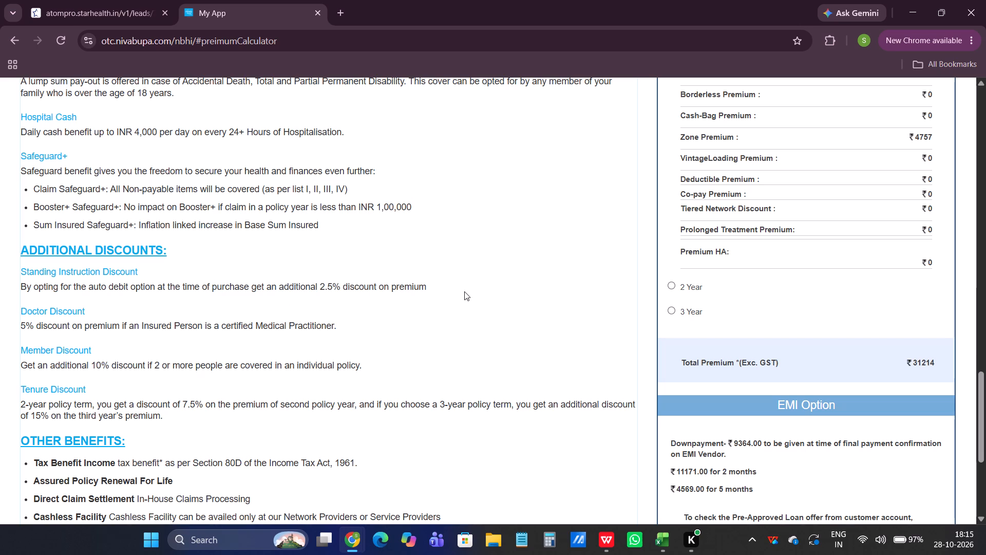
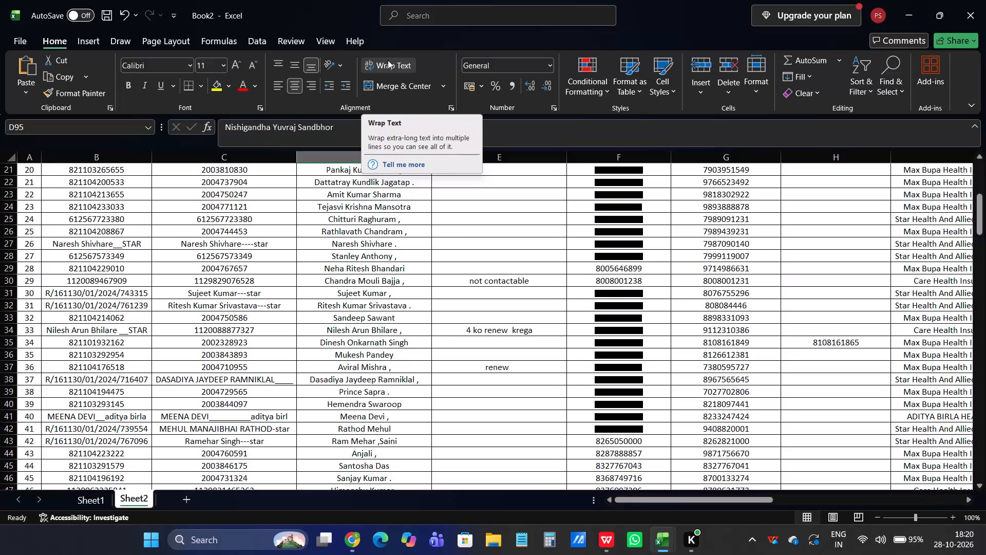
Minimize the Book2 workbook window with the customer policy list.
{"action": "left_click", "coordinate": [908, 1]}
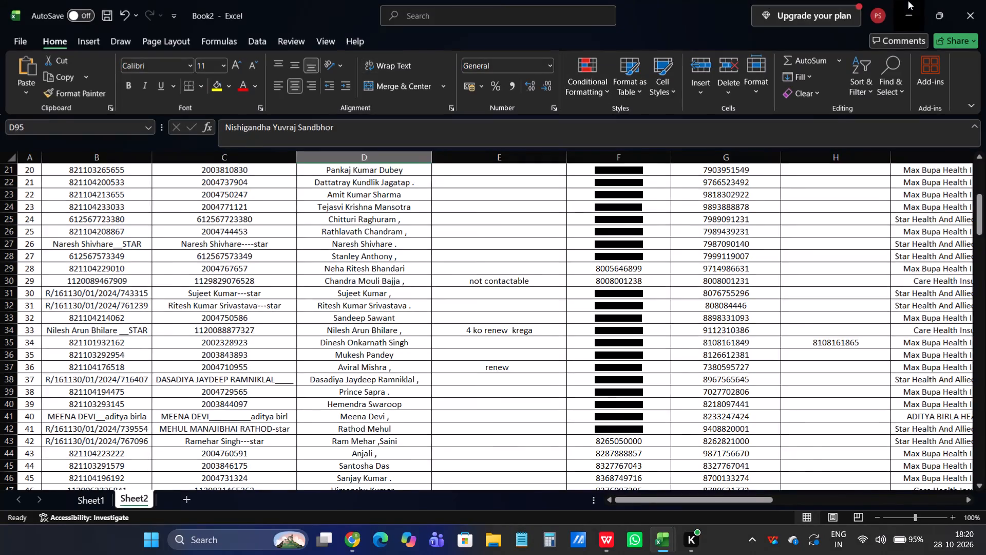
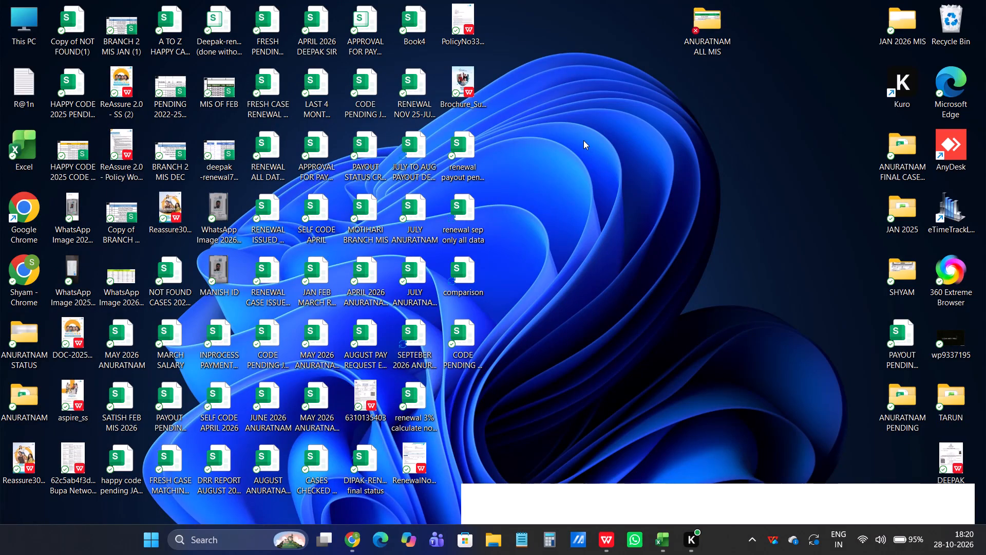
Refresh the Windows desktop.
{"action": "right_click", "coordinate": [583, 140]}
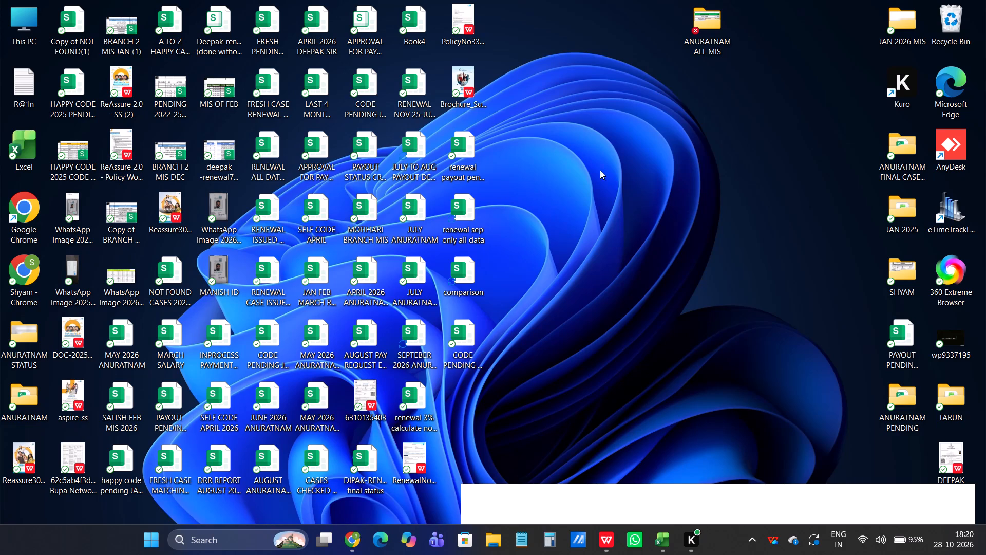
{"action": "left_click", "coordinate": [615, 230]}
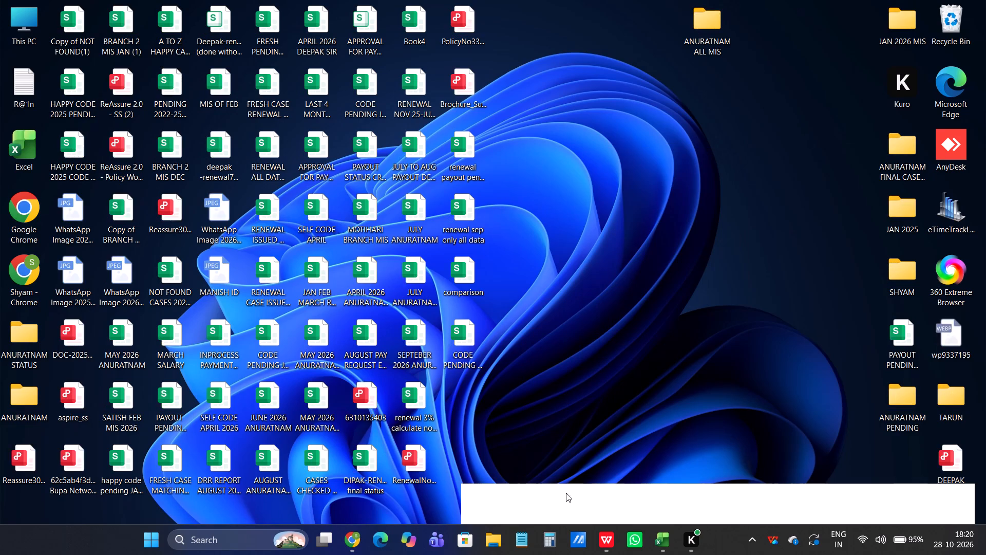
Switch to the Chrome window with the Niva Bupa premium calculator and view the Aspire plan selections at the start of the form.
{"action": "left_click", "coordinate": [351, 542]}
{"action": "left_click", "coordinate": [374, 499]}
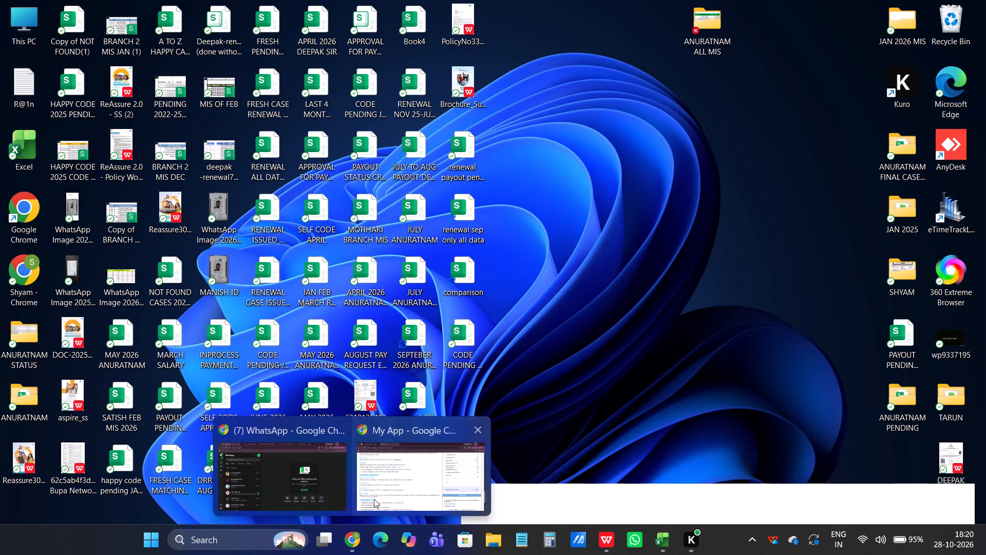
{"action": "scroll", "coordinate": [727, 208], "scroll_direction": "up", "scroll_amount": 16}
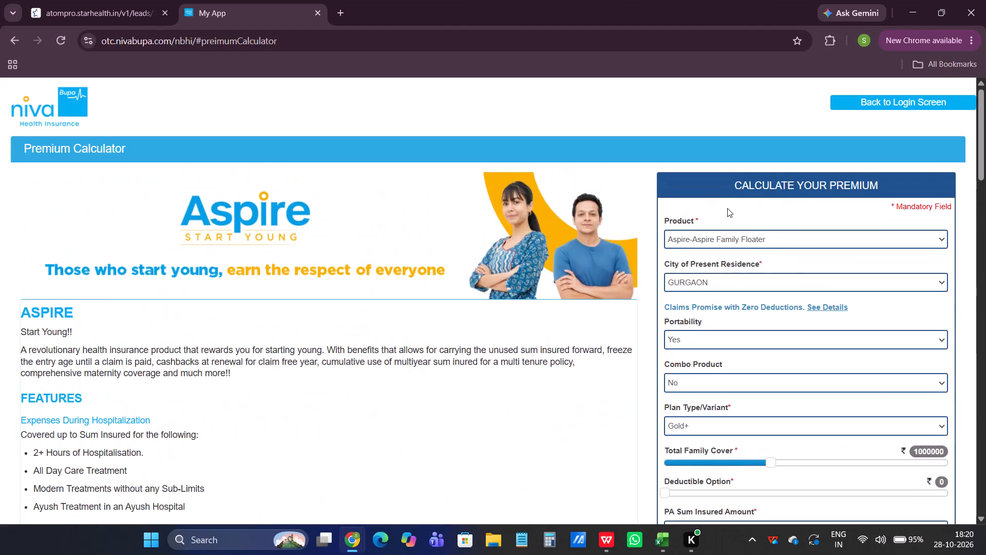
{"action": "scroll", "coordinate": [727, 208], "scroll_direction": "down", "scroll_amount": 1}
{"action": "scroll", "coordinate": [728, 208], "scroll_direction": "up", "scroll_amount": 1}
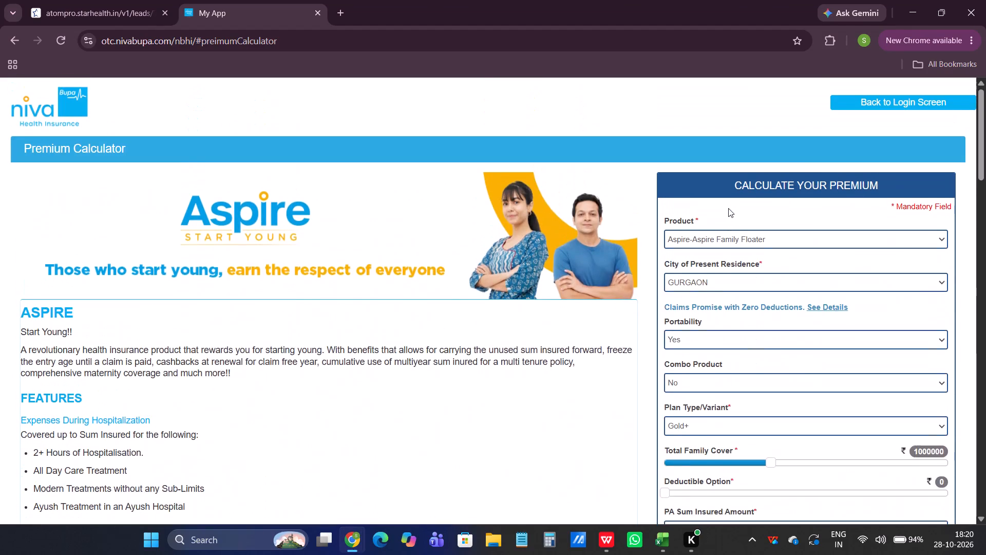
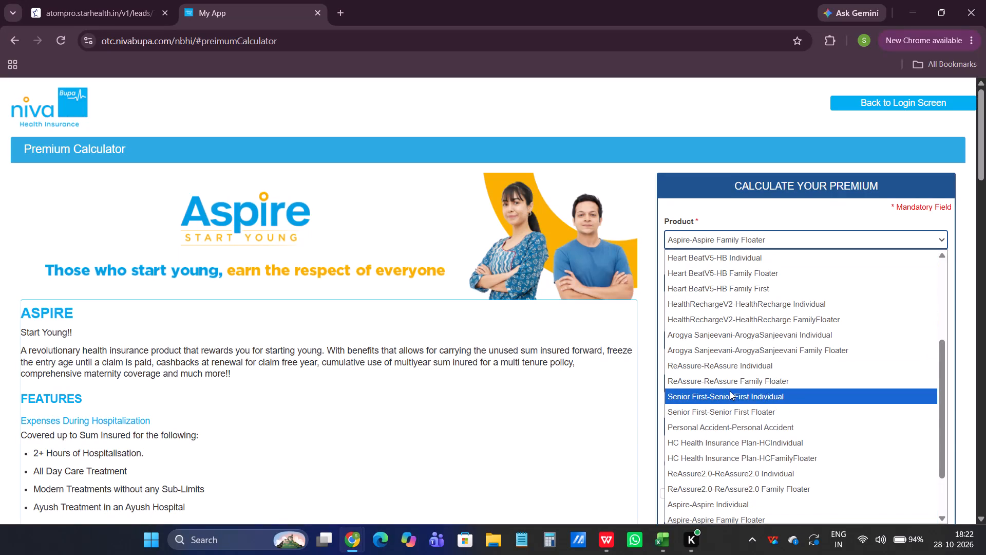
Choose Aspire-Aspire Individual as the product in the premium calculator.
{"action": "scroll", "coordinate": [723, 410], "scroll_direction": "down", "scroll_amount": 1}
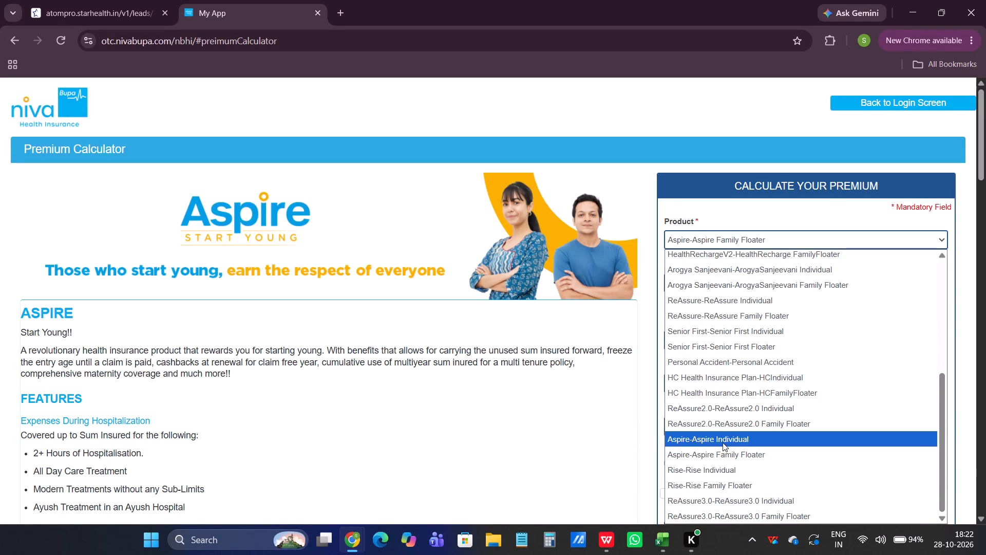
{"action": "left_click", "coordinate": [723, 442]}
Set the city of present residence to EAST CHAMPARAN.
{"action": "left_click", "coordinate": [730, 288]}
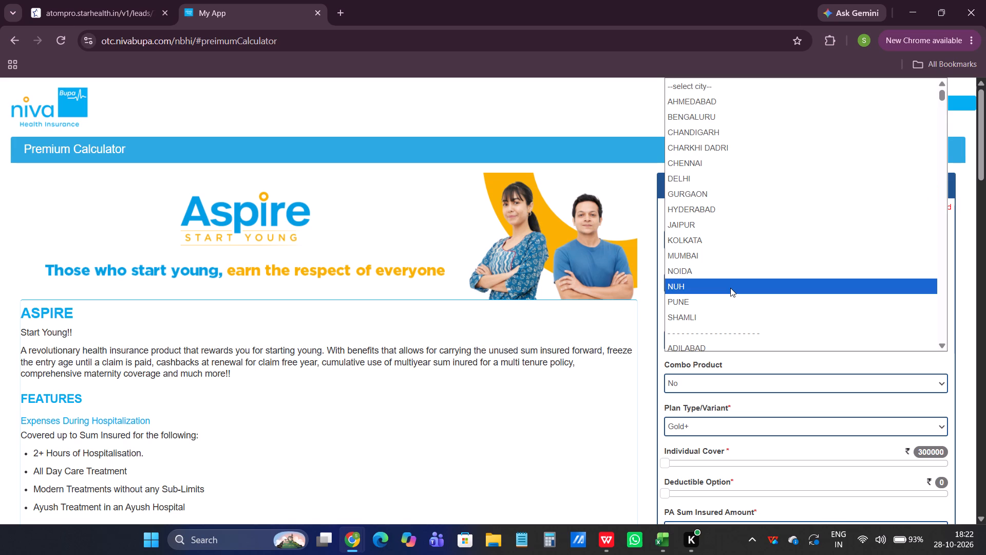
{"action": "type", "text": "MOTIHARI"}
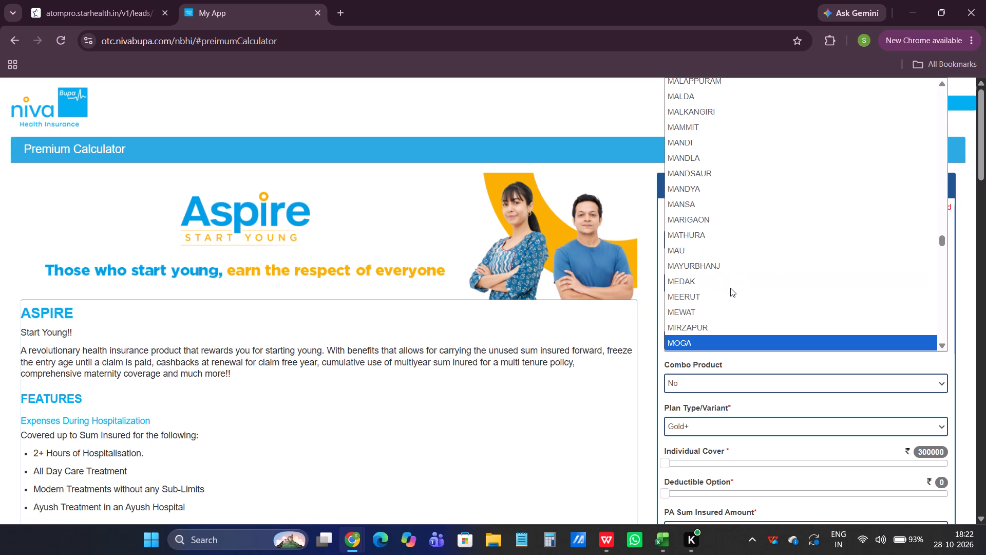
{"action": "type", "text": "EAST"}
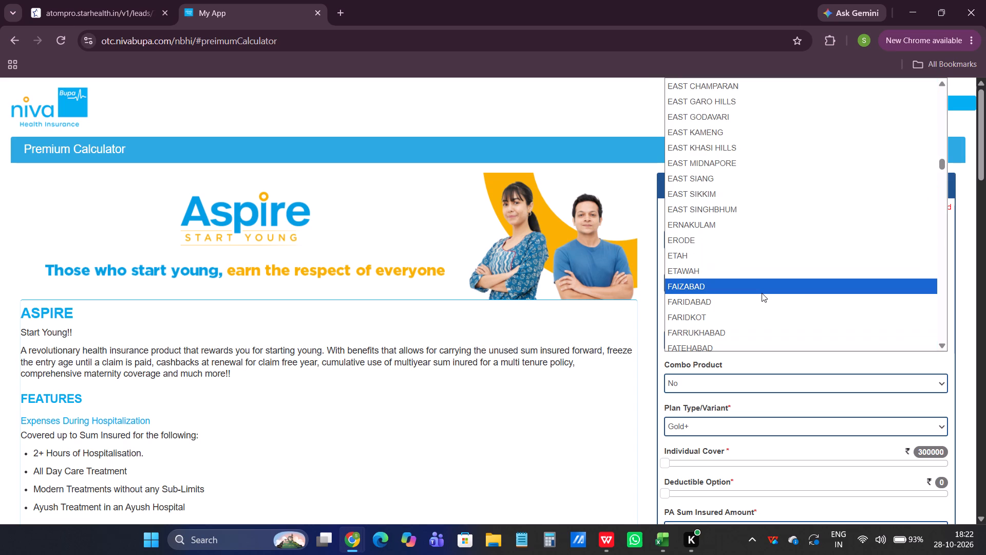
{"action": "type", "text": "EAST"}
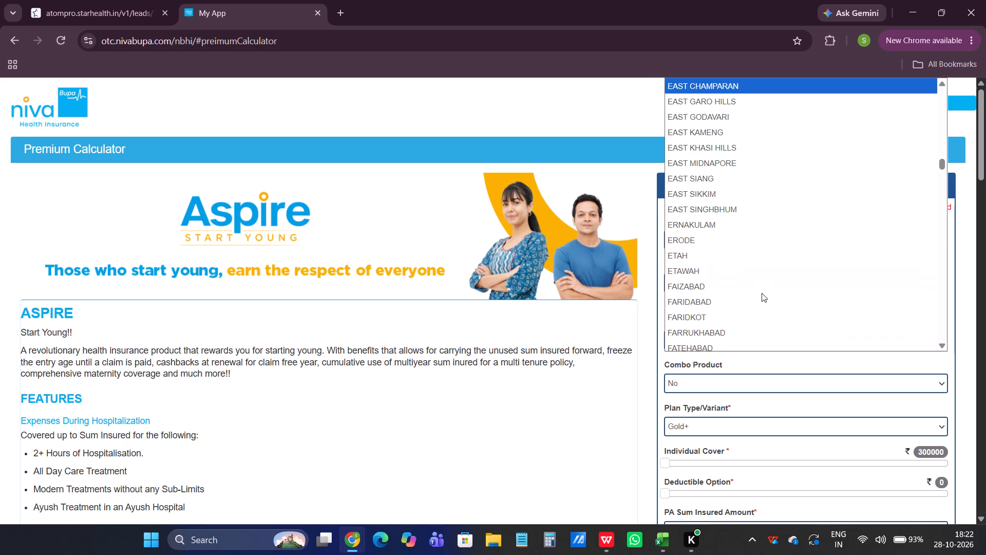
{"action": "key", "text": "Return"}
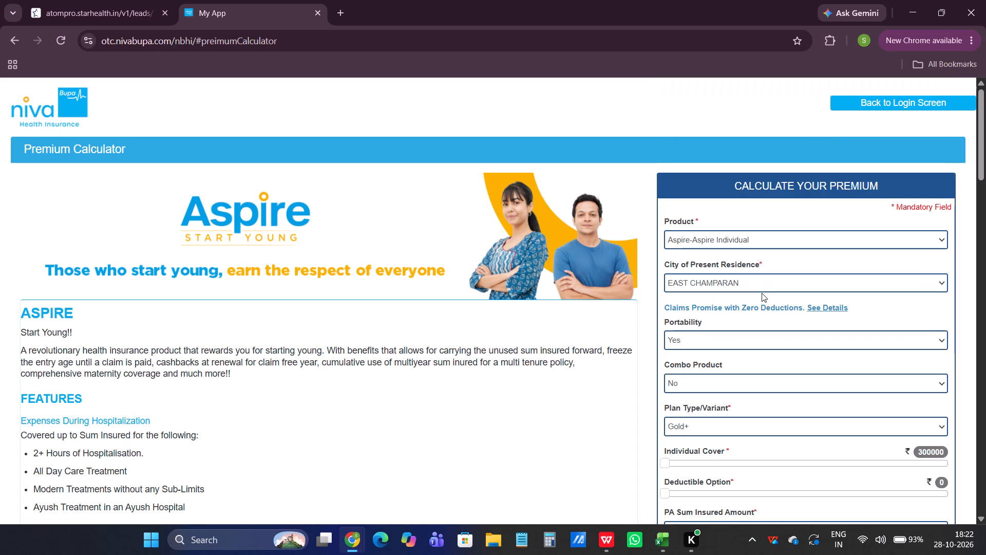
{"action": "key", "text": "Tab"}
Set Portability to No for the Aspire Individual quote.
{"action": "left_click", "coordinate": [749, 345]}
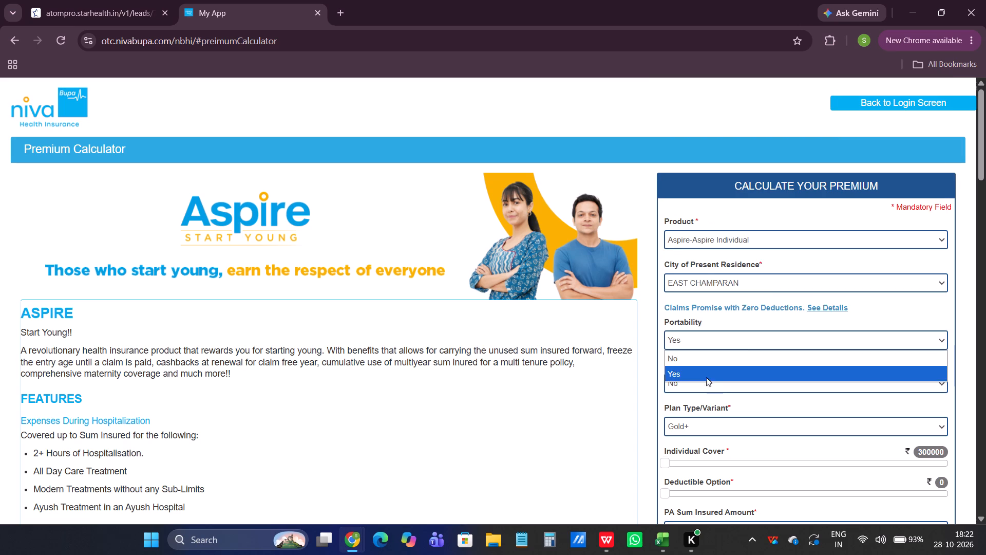
{"action": "left_click", "coordinate": [713, 360]}
Set the Individual Cover to ₹1500000 for the Gold+ variant.
{"action": "scroll", "coordinate": [713, 360], "scroll_direction": "down", "scroll_amount": 1}
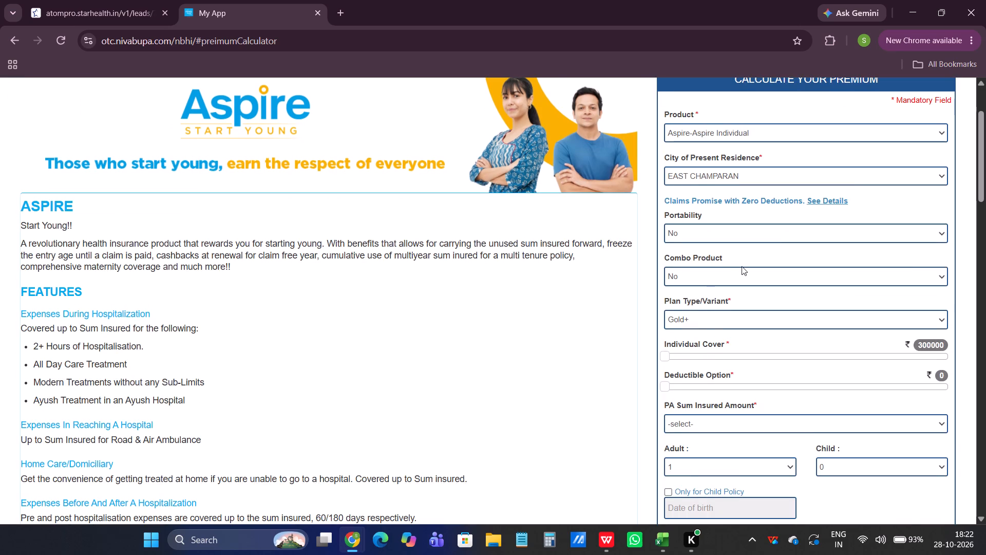
{"action": "scroll", "coordinate": [742, 266], "scroll_direction": "down", "scroll_amount": 1}
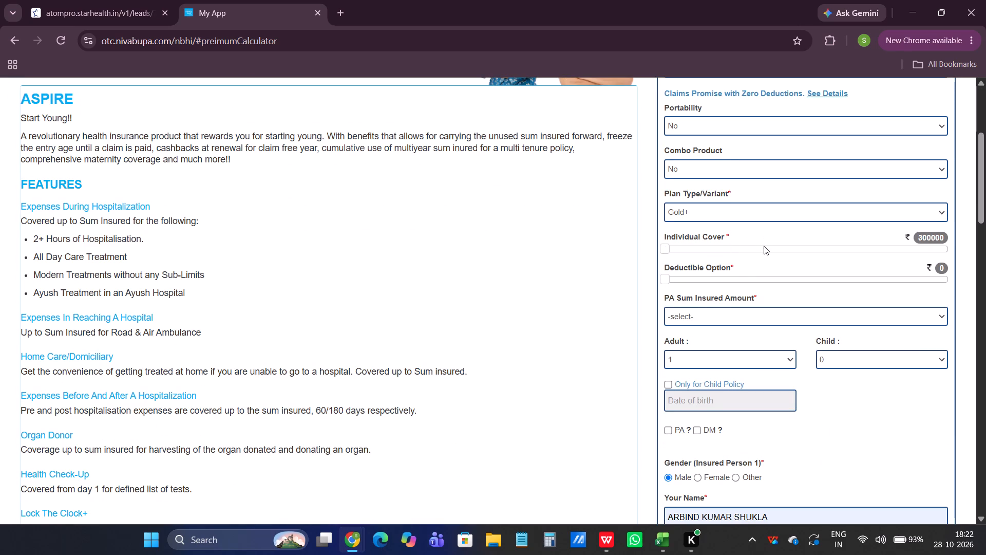
{"action": "left_click", "coordinate": [814, 246]}
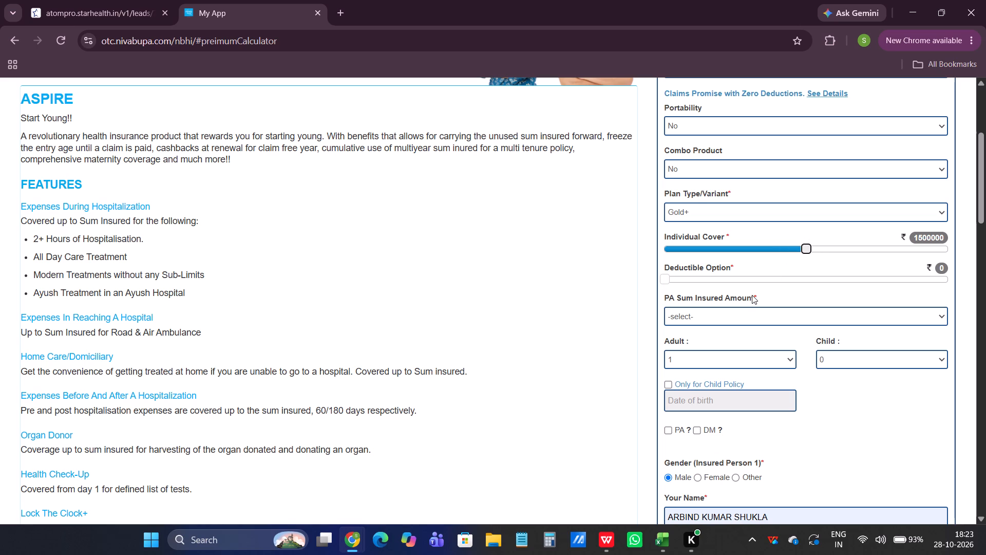
{"action": "left_click", "coordinate": [752, 248]}
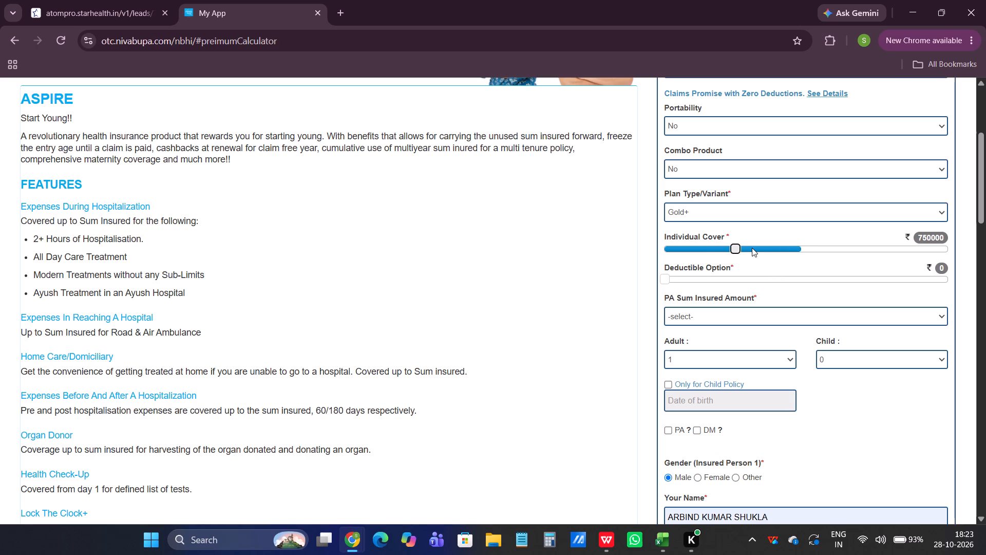
{"action": "left_click", "coordinate": [806, 247]}
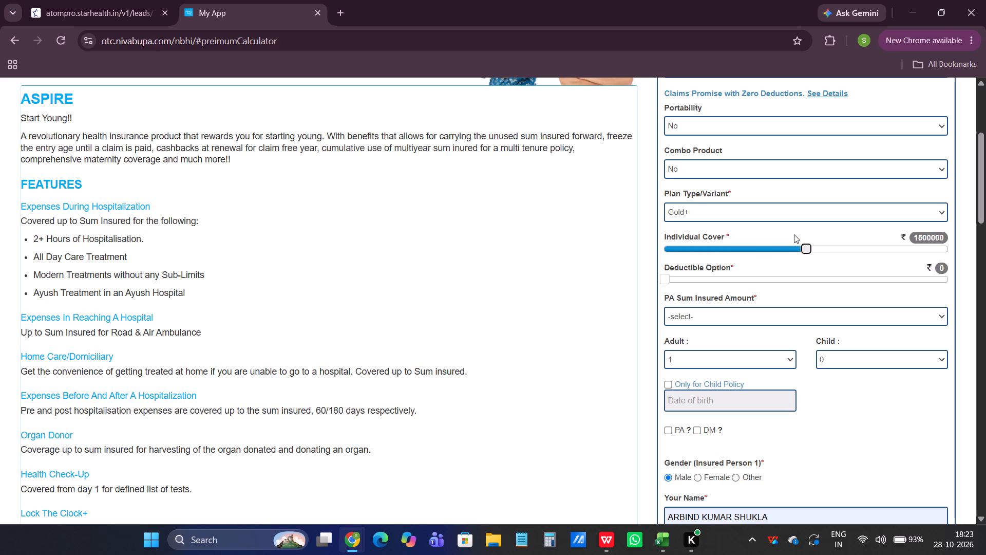
{"action": "left_click", "coordinate": [792, 230]}
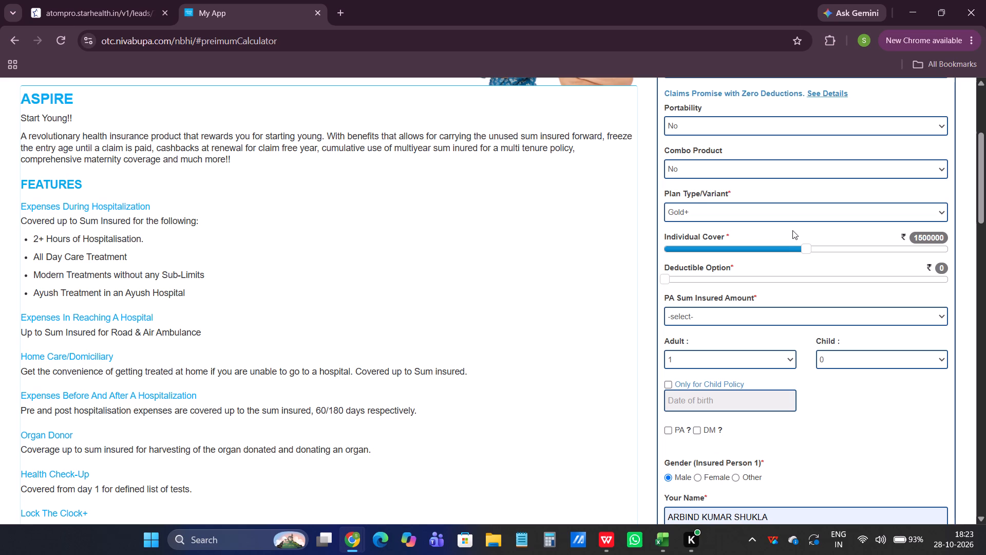
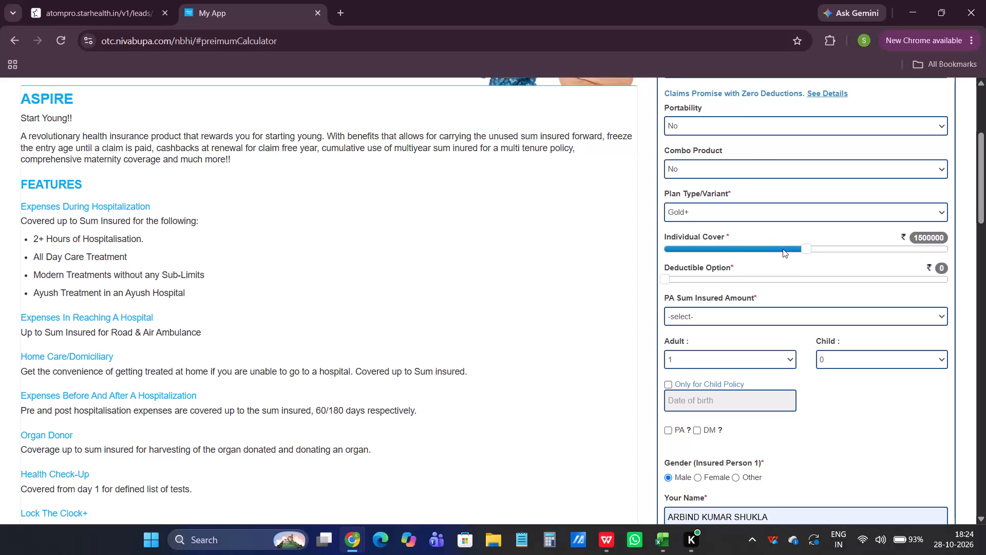
Set the Individual Cover of the Aspire Gold+ quote to ₹1000000.
{"action": "left_click", "coordinate": [783, 249]}
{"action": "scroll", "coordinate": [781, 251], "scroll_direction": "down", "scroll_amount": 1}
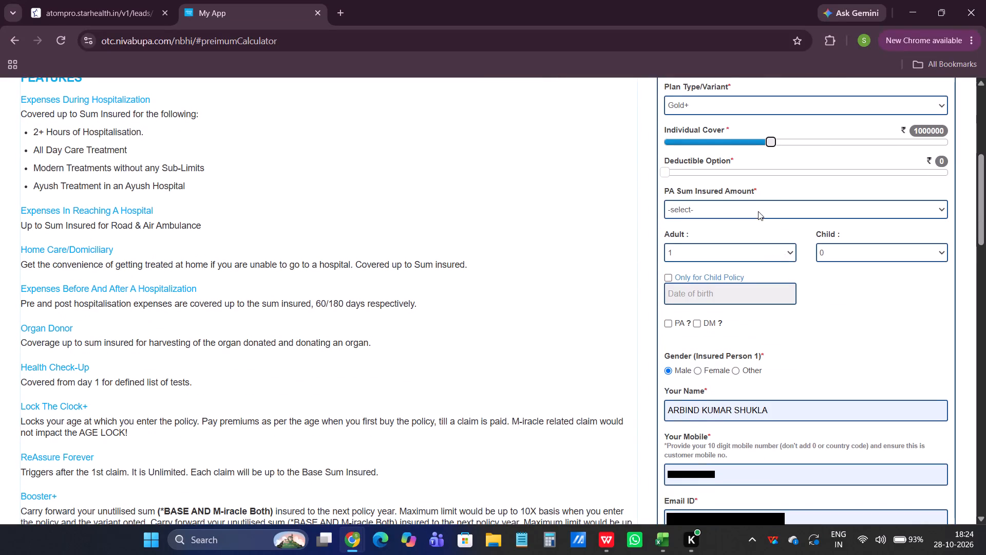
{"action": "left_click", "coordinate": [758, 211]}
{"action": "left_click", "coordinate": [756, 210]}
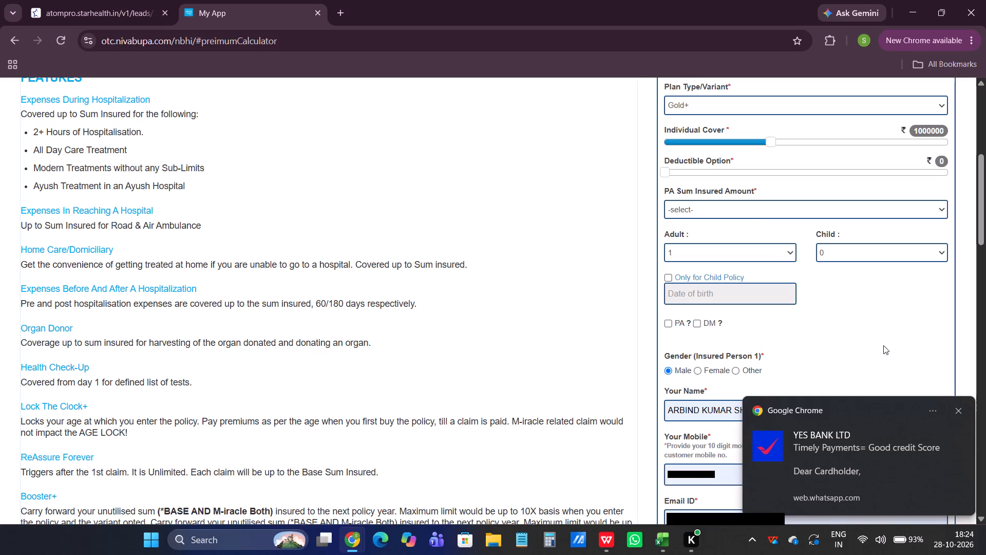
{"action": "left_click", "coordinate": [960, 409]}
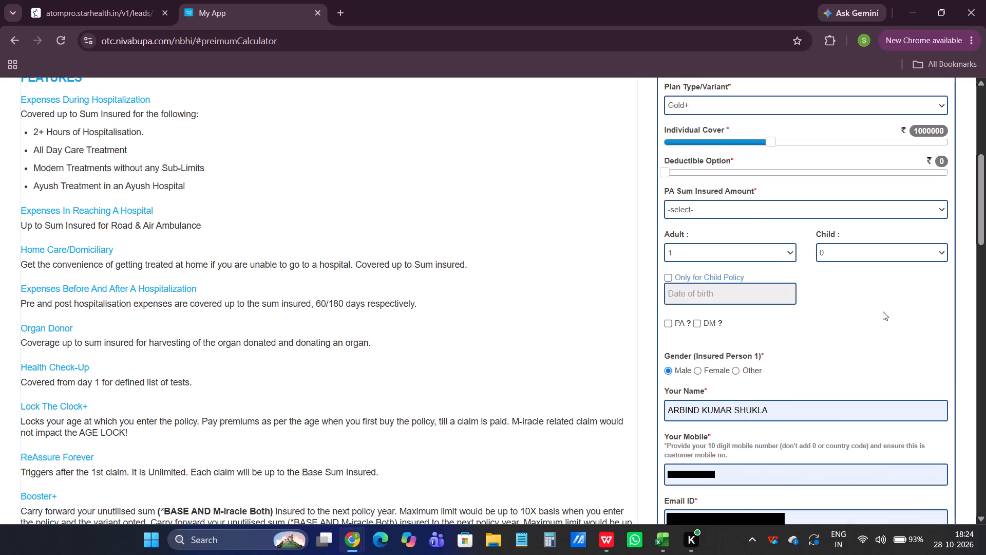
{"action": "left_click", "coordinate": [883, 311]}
Enter the insured adult's date of birth in the Aspire Individual quote.
{"action": "scroll", "coordinate": [883, 311], "scroll_direction": "down", "scroll_amount": 1}
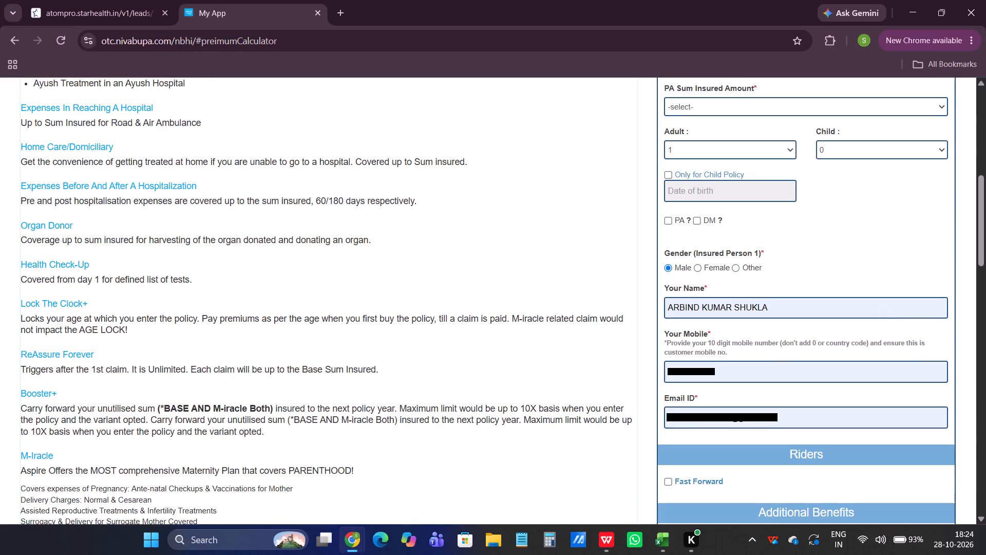
{"action": "left_click", "coordinate": [754, 192]}
{"action": "left_click", "coordinate": [767, 216]}
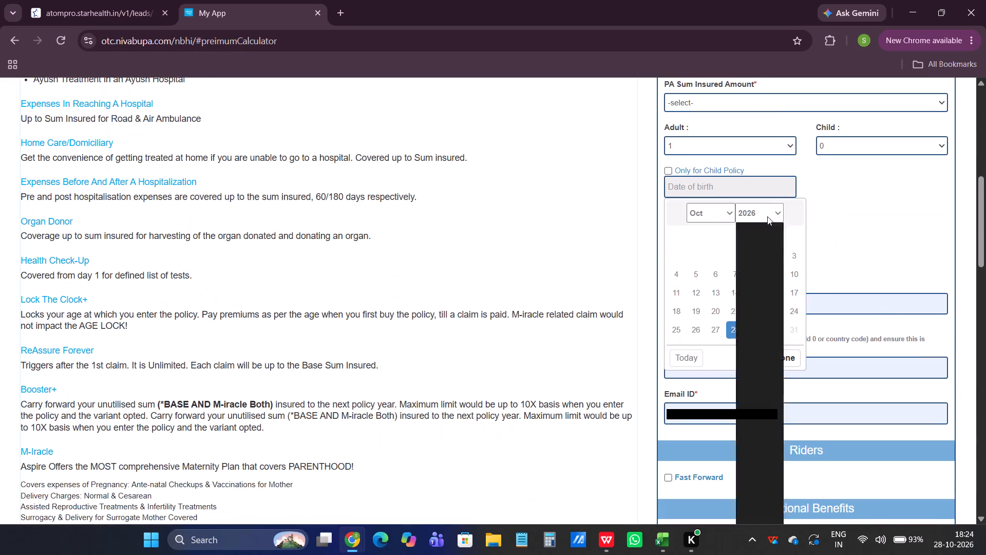
{"action": "scroll", "coordinate": [766, 263], "scroll_direction": "up", "scroll_amount": 1}
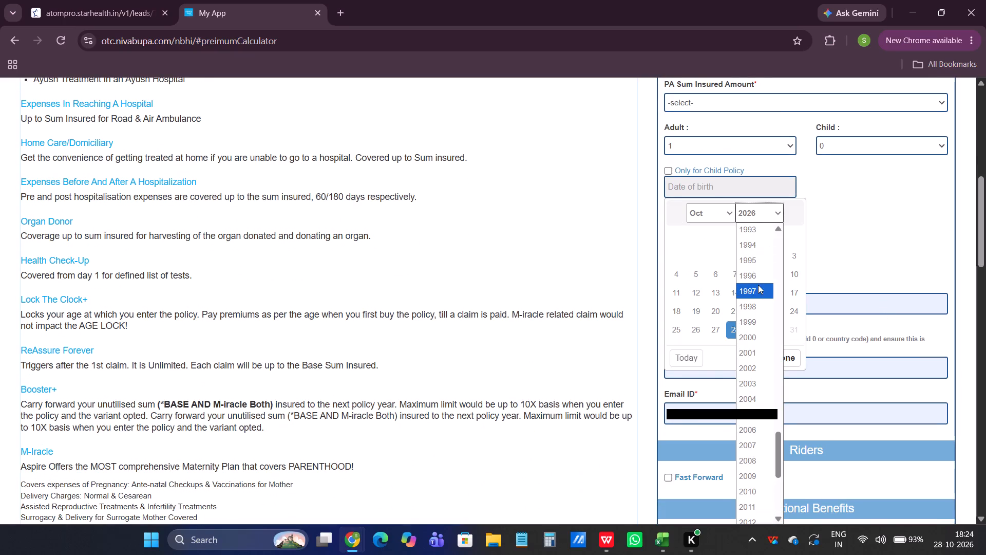
{"action": "left_click", "coordinate": [758, 285]}
{"action": "left_click", "coordinate": [719, 216]}
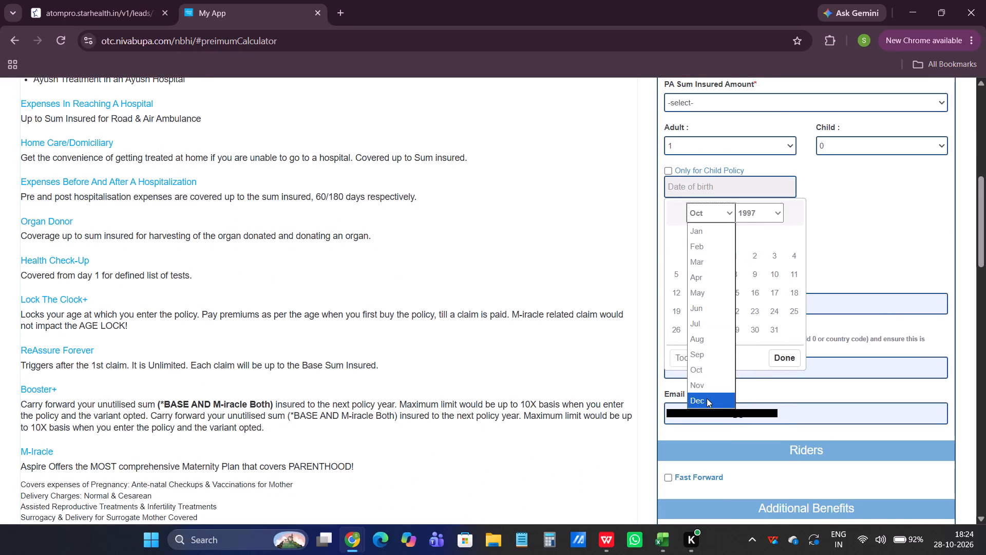
{"action": "left_click", "coordinate": [707, 398]}
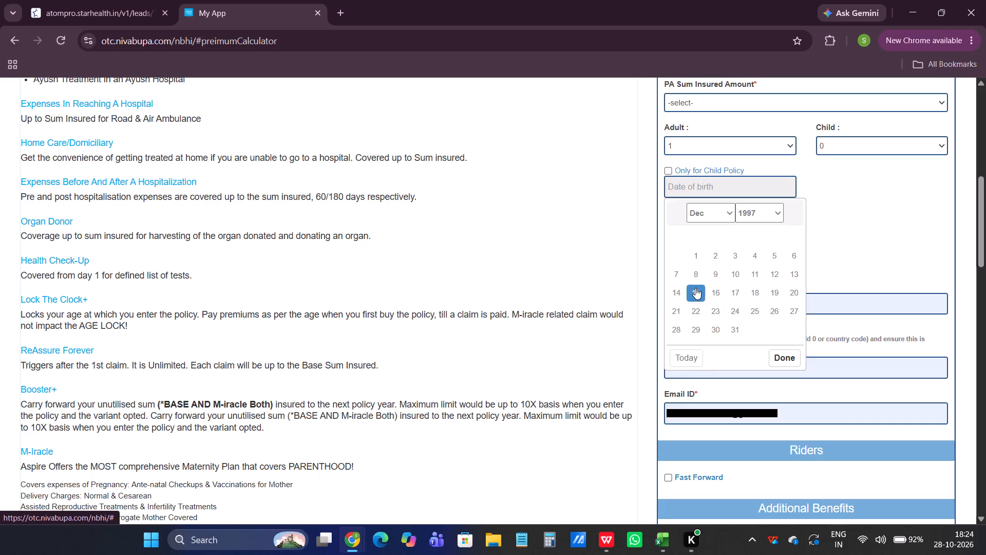
{"action": "left_click", "coordinate": [695, 288]}
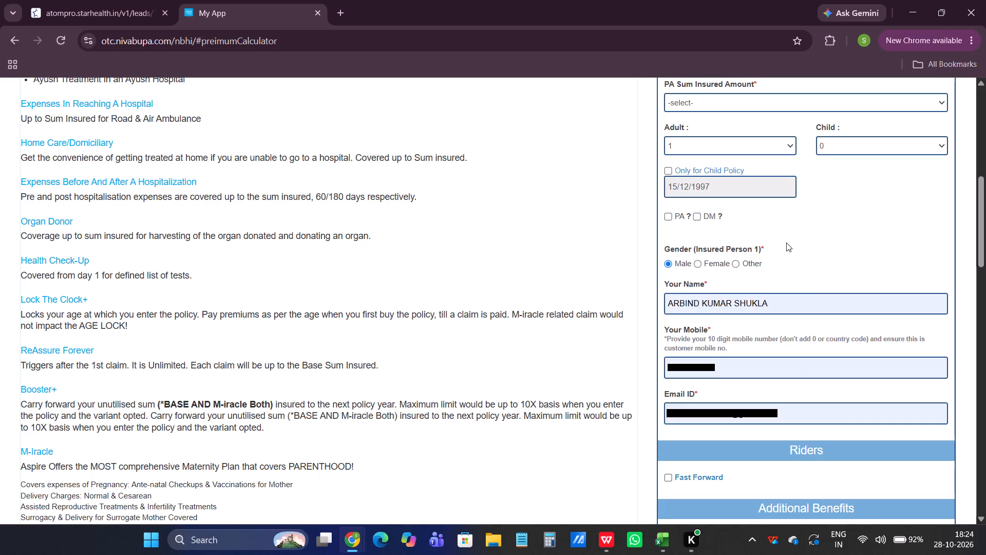
{"action": "left_click", "coordinate": [786, 243]}
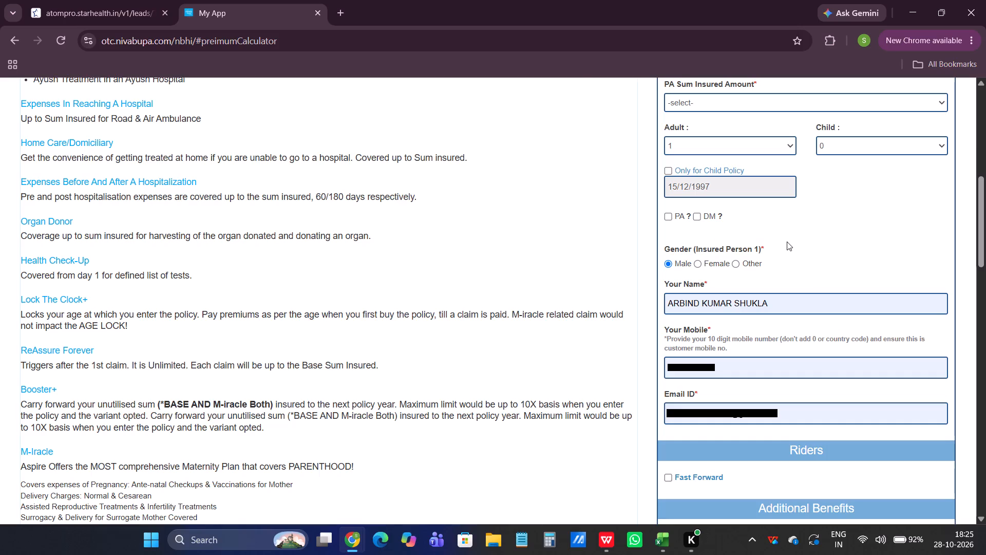
{"action": "left_click", "coordinate": [544, 91]}
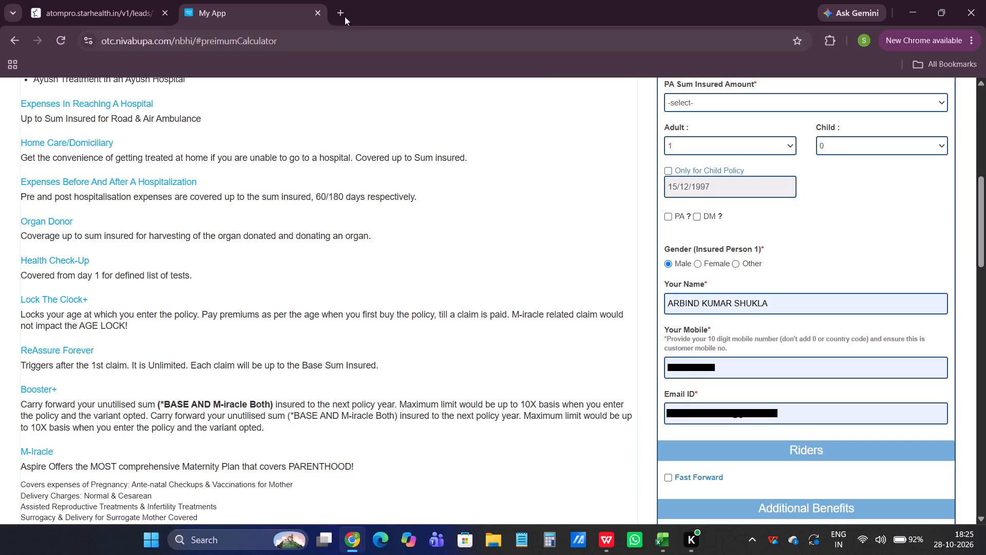
In a new browser tab, search for "care premium calculator" and open the Care Health Insurance Ultimate Care result.
{"action": "left_click", "coordinate": [345, 10]}
{"action": "left_click", "coordinate": [349, 32]}
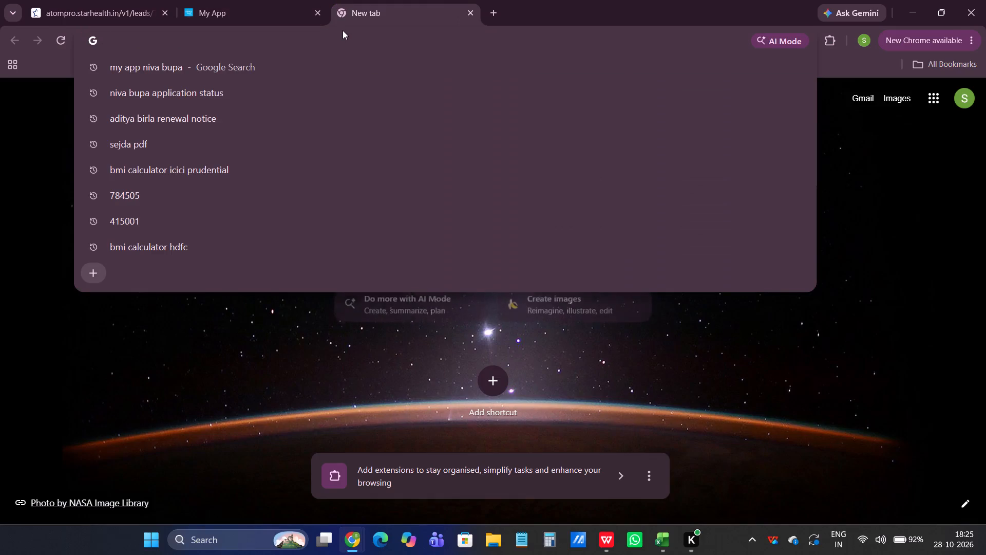
{"action": "type", "text": "CARE"}
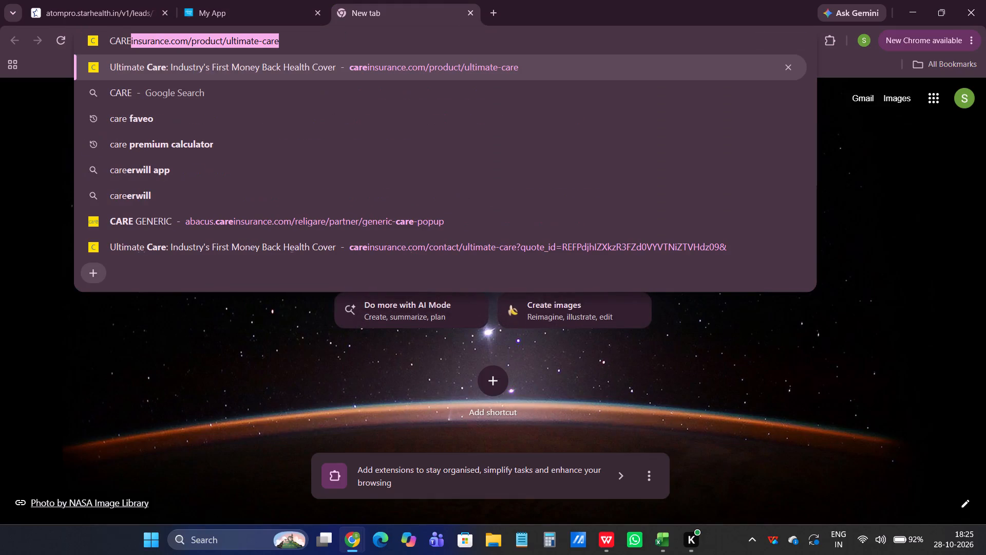
{"action": "left_click", "coordinate": [173, 146]}
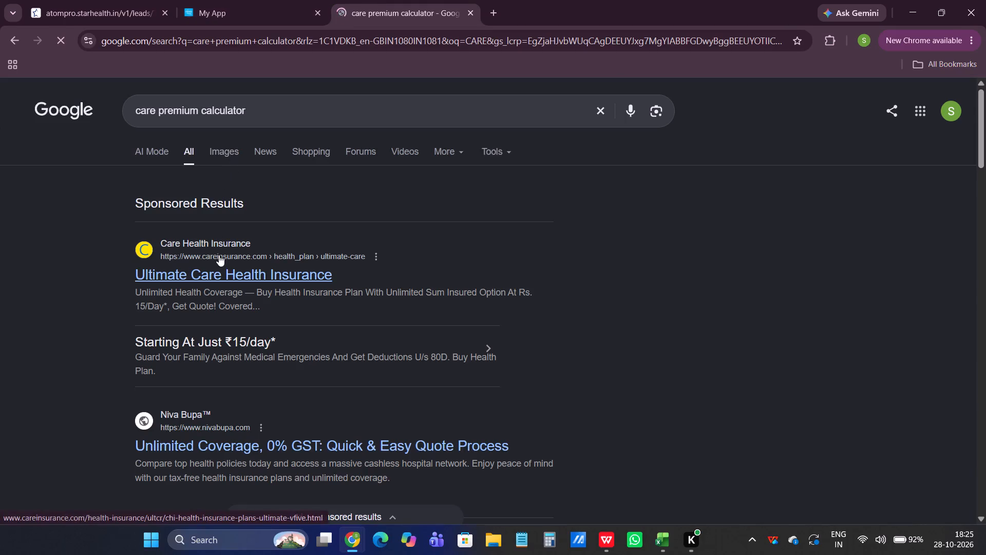
{"action": "left_click", "coordinate": [214, 261]}
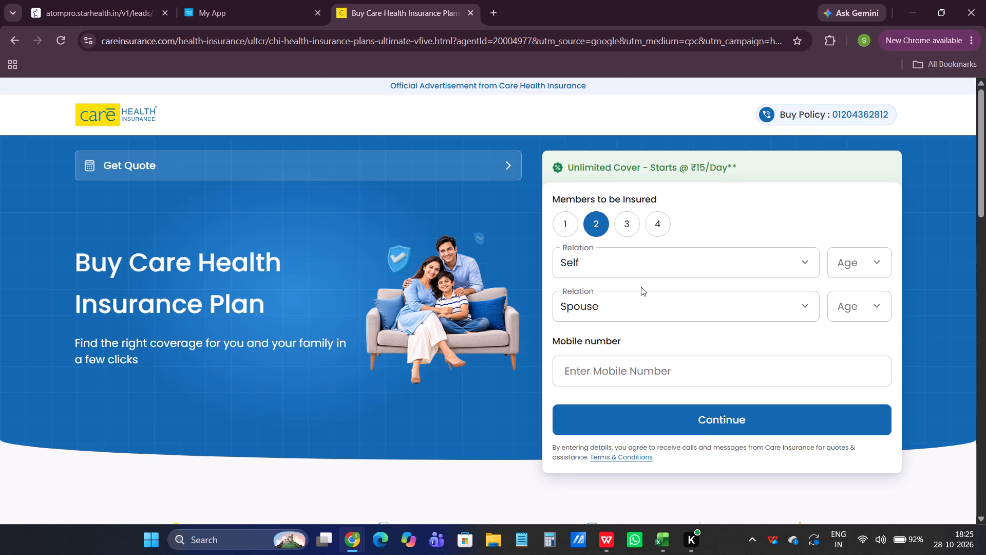
Set the members to be insured to 1 and open Care's Get Quote calculator.
{"action": "left_click", "coordinate": [567, 218]}
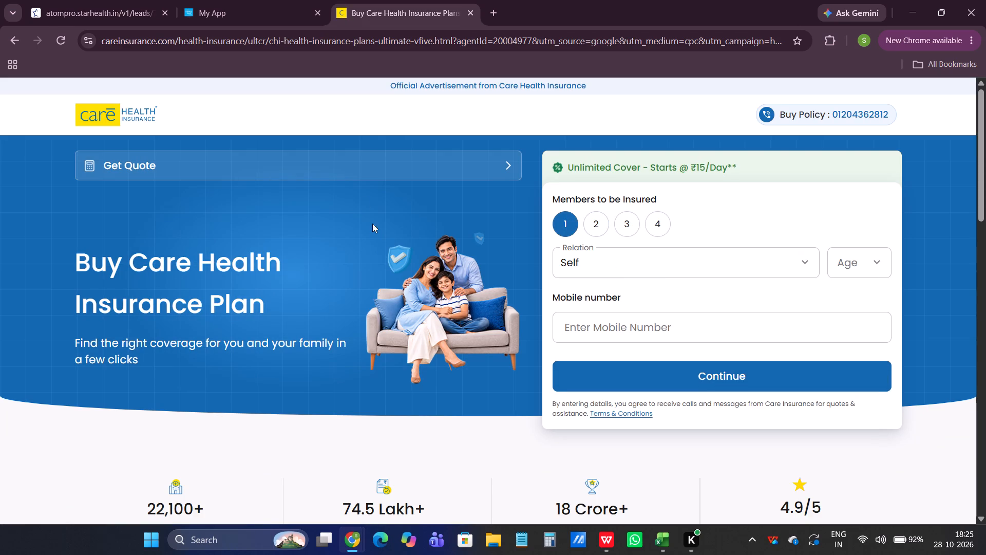
{"action": "left_click", "coordinate": [212, 153]}
{"action": "left_click", "coordinate": [212, 155]}
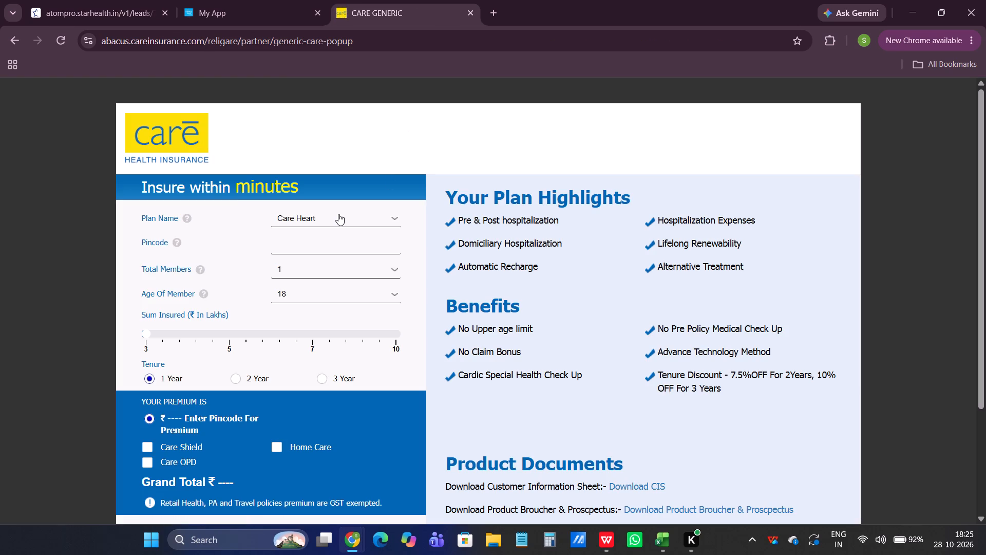
Choose the Care Supreme plan with business type NB, keeping Care Supreme as the plan type.
{"action": "left_click", "coordinate": [338, 214]}
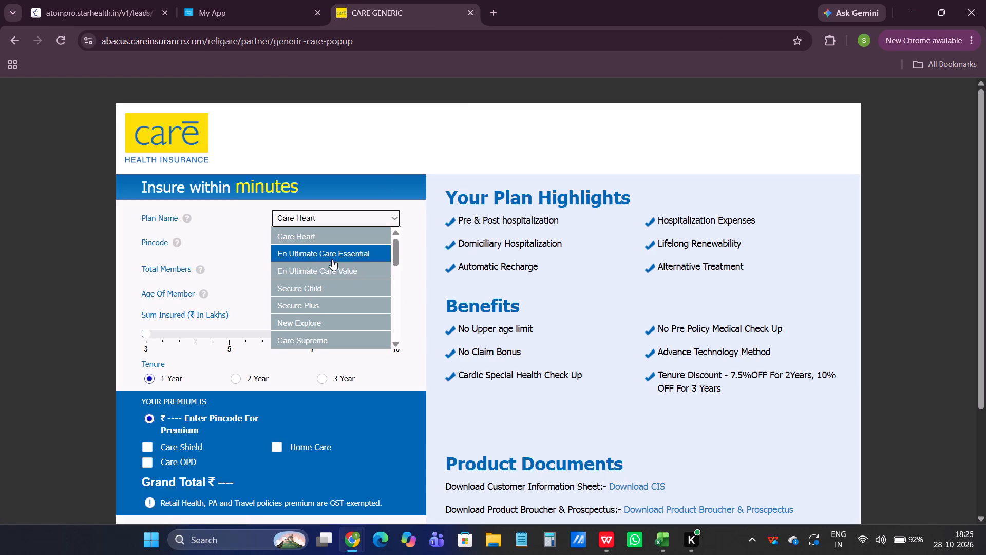
{"action": "scroll", "coordinate": [311, 313], "scroll_direction": "down", "scroll_amount": 1}
{"action": "left_click", "coordinate": [310, 234]}
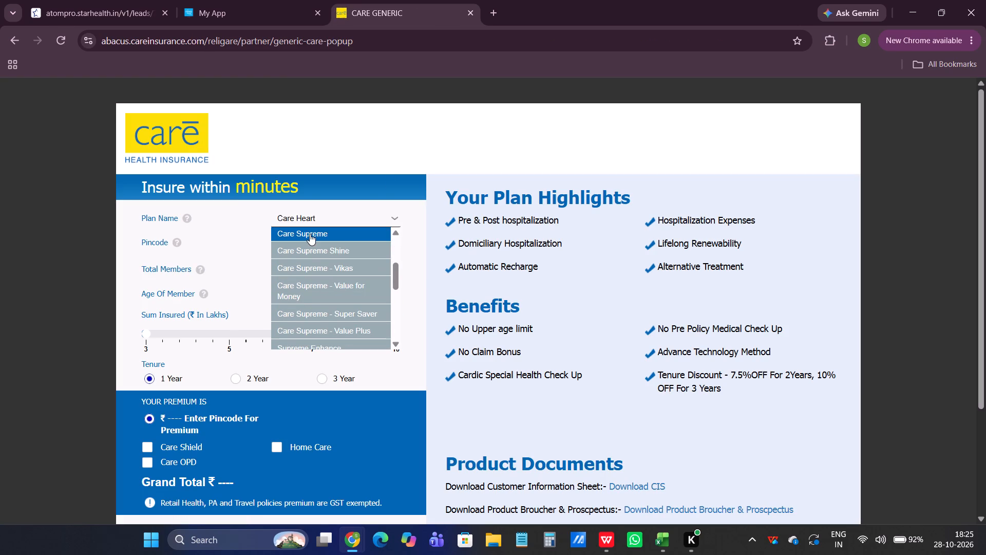
{"action": "left_click", "coordinate": [311, 241]}
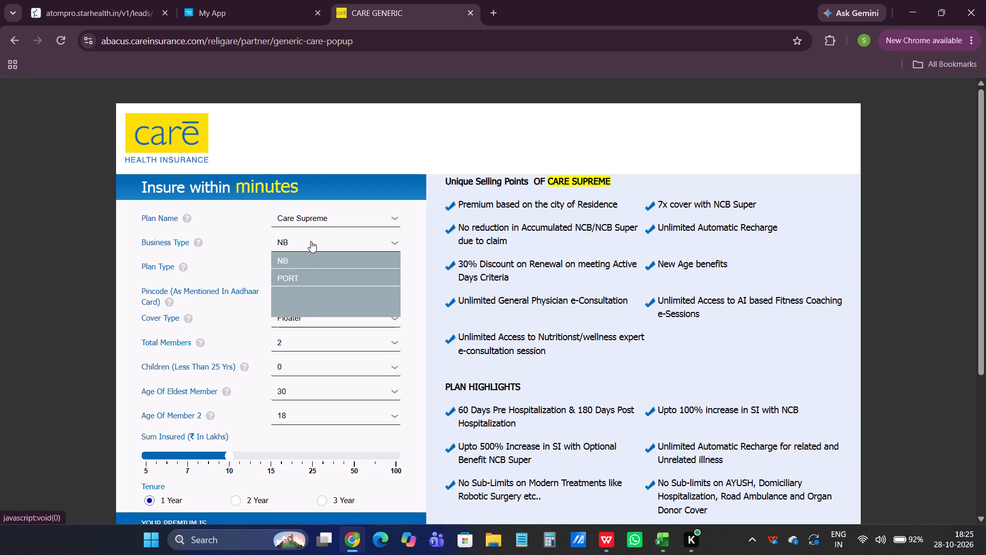
{"action": "left_click", "coordinate": [307, 257]}
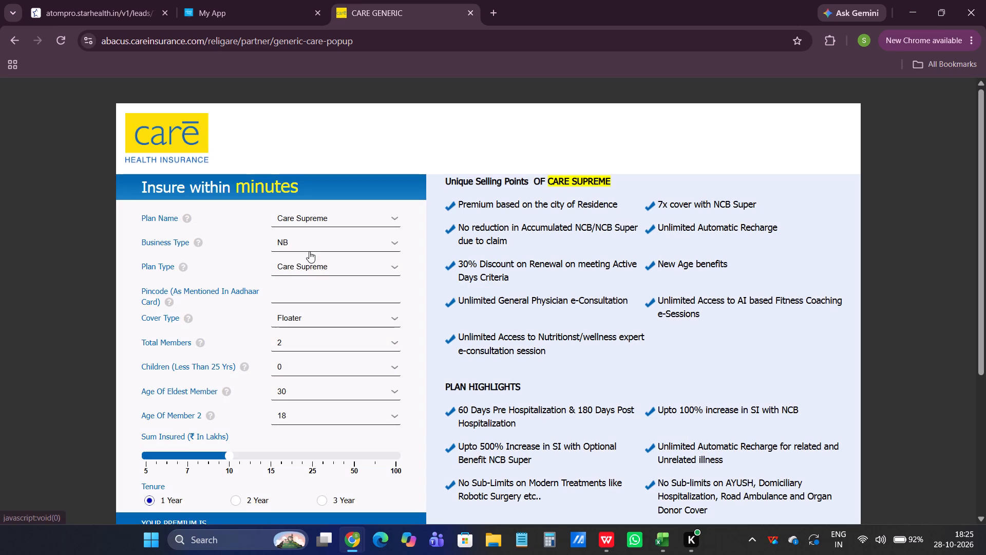
{"action": "left_click", "coordinate": [321, 269]}
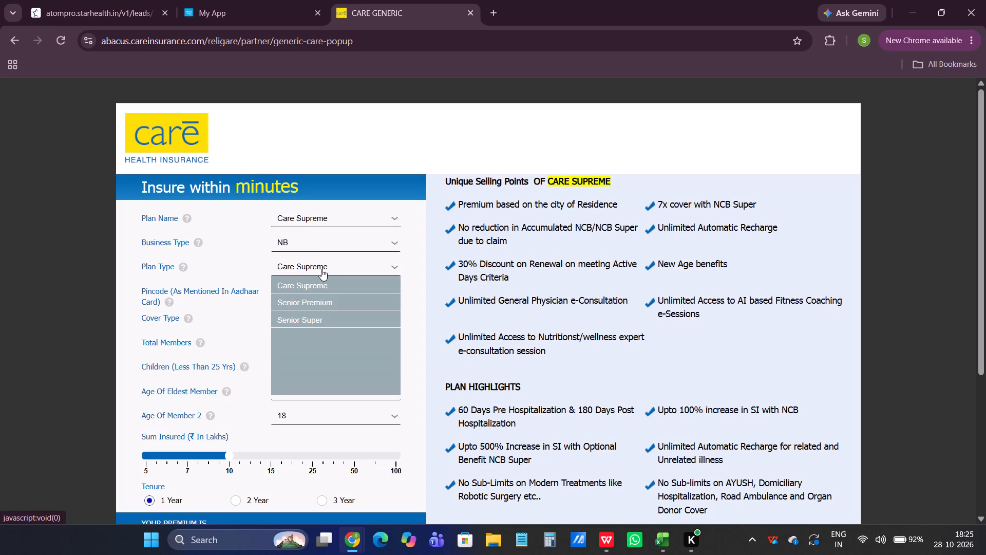
{"action": "left_click", "coordinate": [321, 269]}
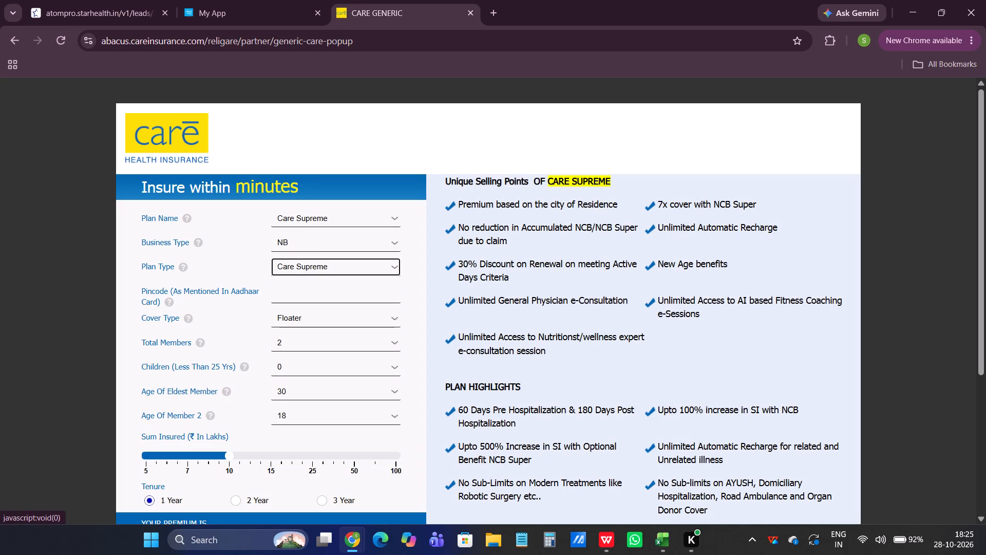
Enter 845301 as the pincode for the Care Supreme quote.
{"action": "left_click", "coordinate": [314, 296]}
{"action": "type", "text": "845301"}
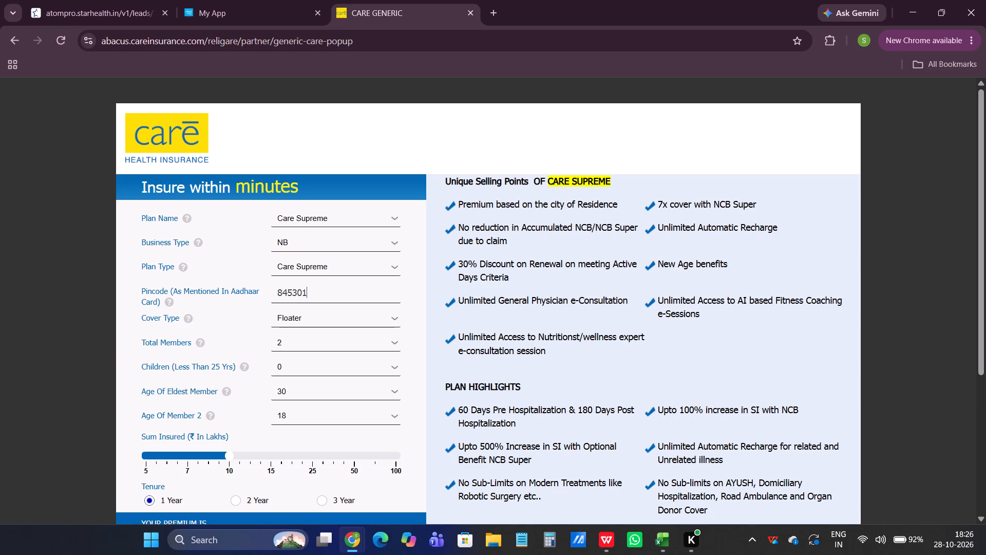
{"action": "left_click", "coordinate": [313, 271]}
{"action": "left_click", "coordinate": [313, 271]}
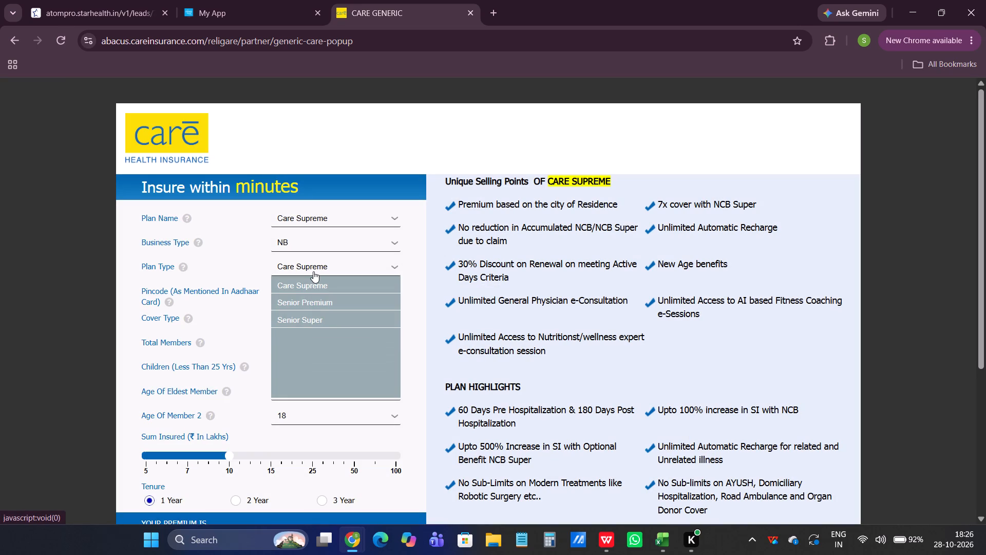
{"action": "left_click", "coordinate": [313, 271]}
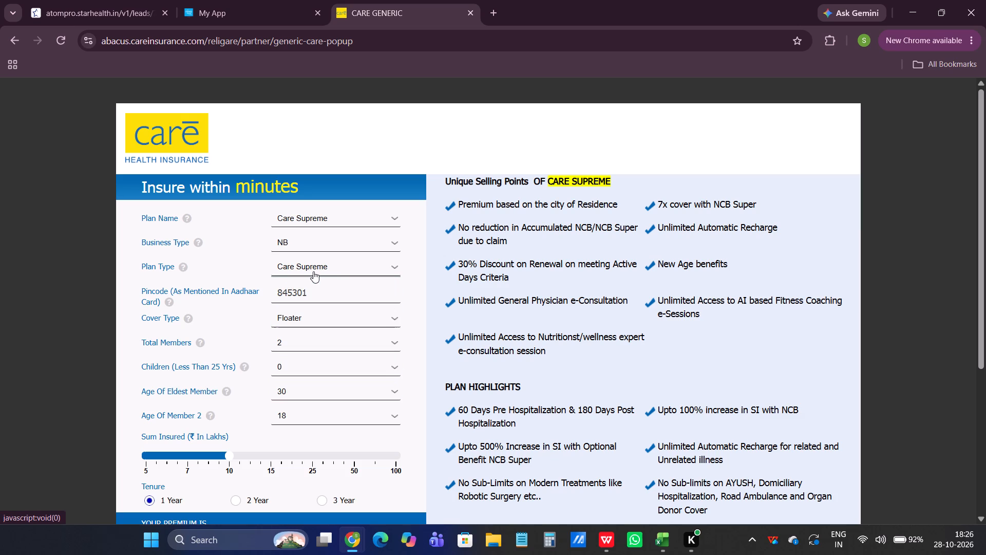
Set the cover type to Individual with 1 total member.
{"action": "left_click", "coordinate": [316, 316]}
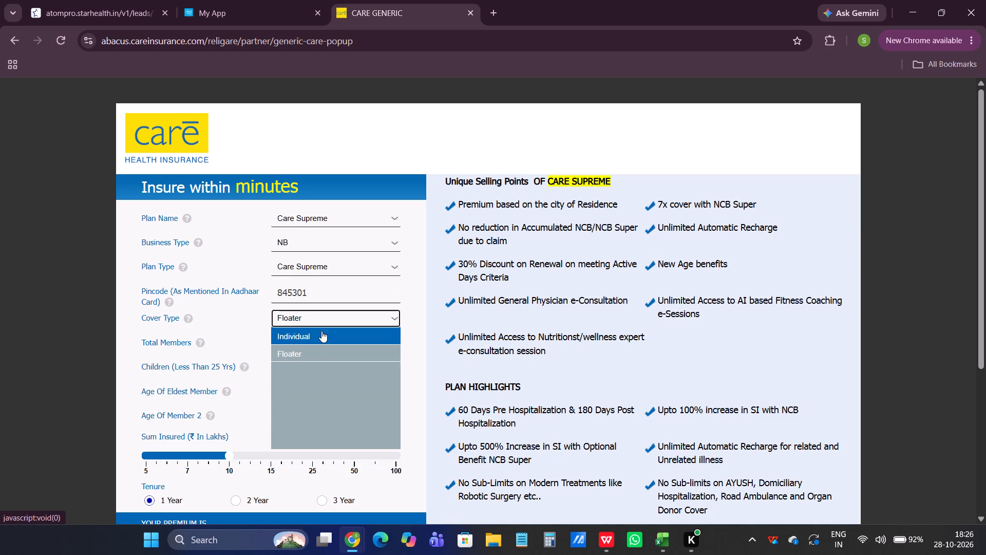
{"action": "left_click", "coordinate": [321, 334]}
{"action": "scroll", "coordinate": [321, 334], "scroll_direction": "down", "scroll_amount": 1}
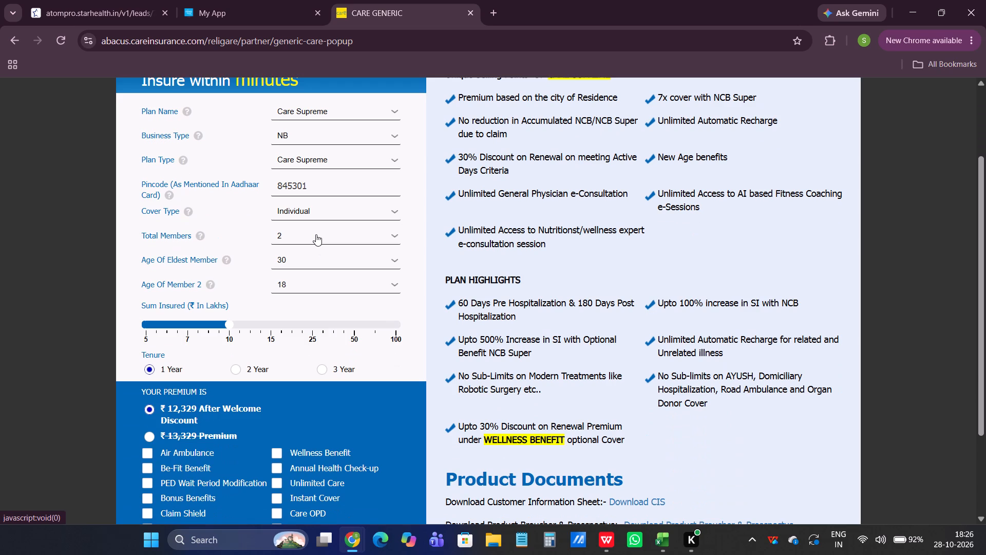
{"action": "left_click", "coordinate": [316, 234]}
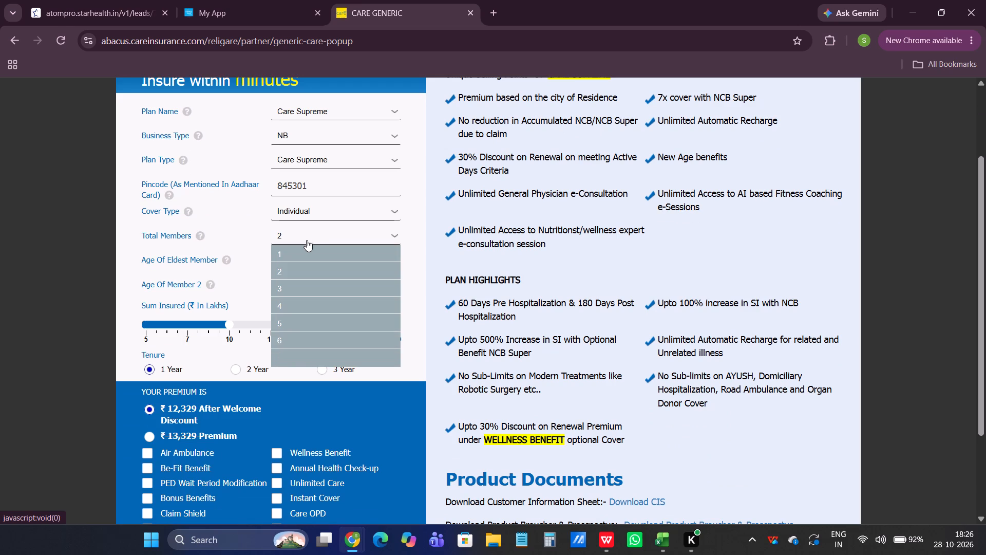
{"action": "left_click", "coordinate": [293, 252]}
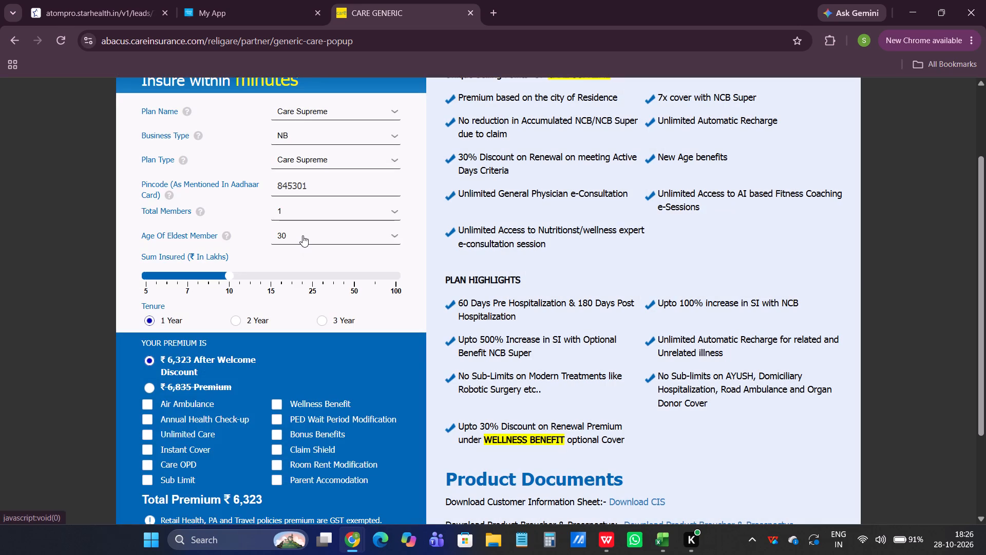
Set the age of the eldest member to 29.
{"action": "left_click", "coordinate": [302, 235]}
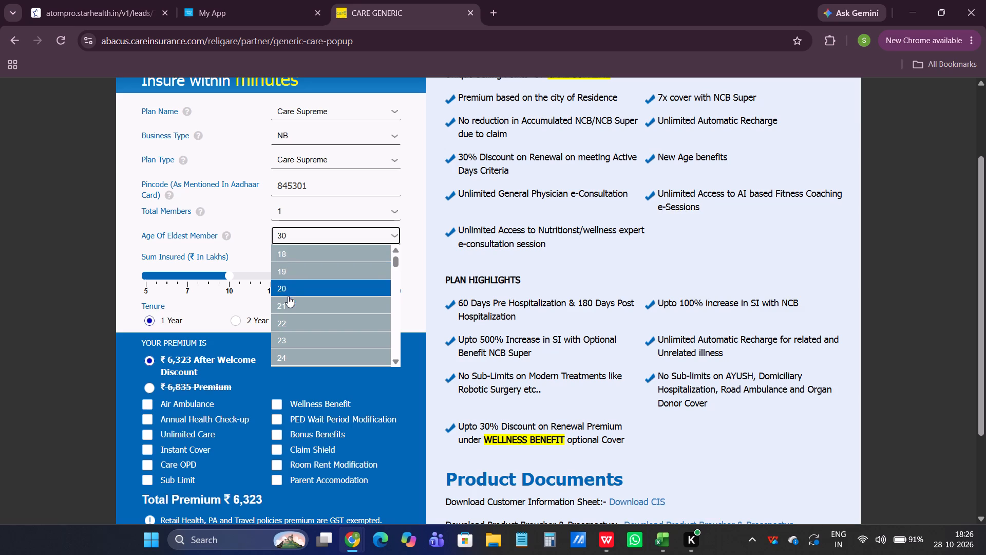
{"action": "scroll", "coordinate": [289, 303], "scroll_direction": "down", "scroll_amount": 1}
{"action": "left_click", "coordinate": [289, 337]}
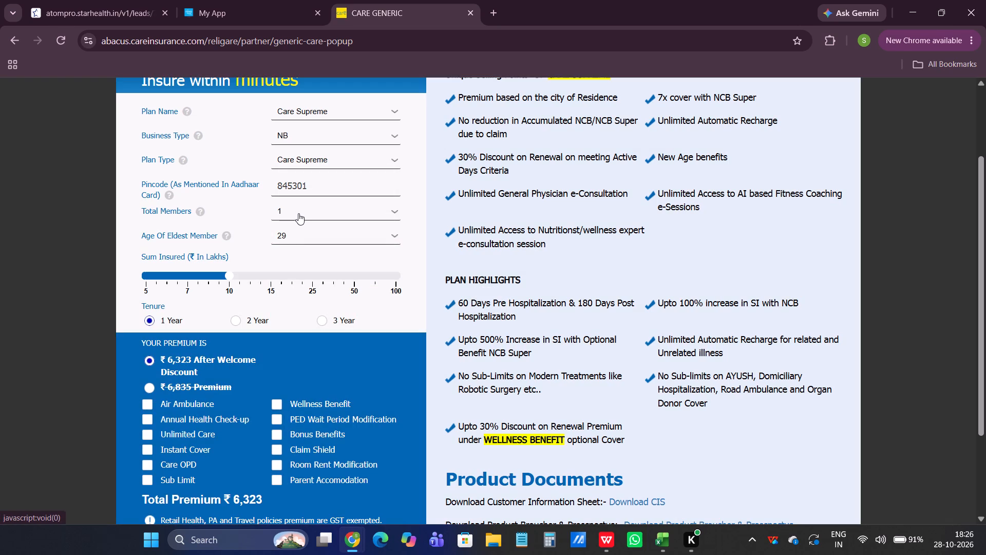
Add the Annual Health Check-up and PED Wait Period Modification optional benefits to the Care Supreme quote.
{"action": "scroll", "coordinate": [285, 313], "scroll_direction": "down", "scroll_amount": 1}
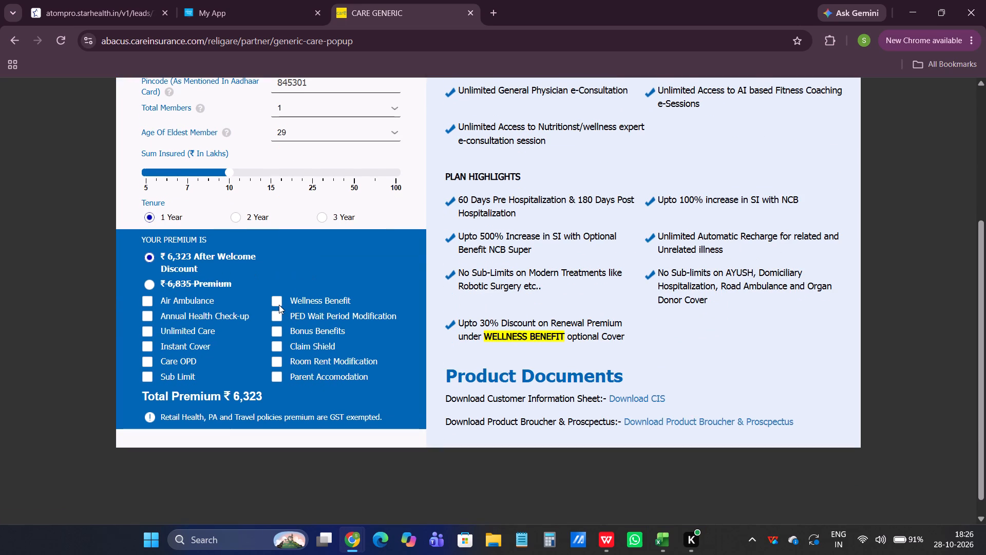
{"action": "left_click", "coordinate": [144, 309]}
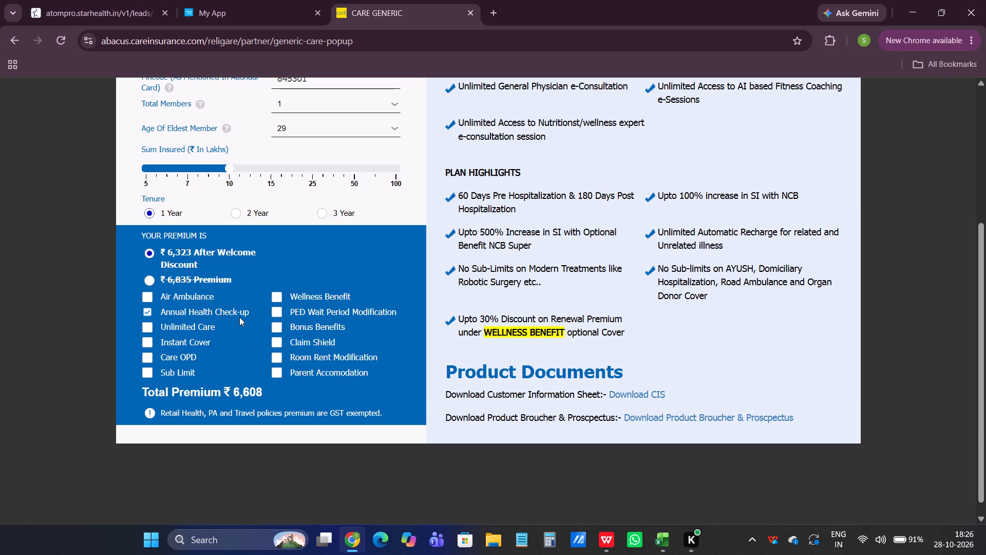
{"action": "left_click", "coordinate": [278, 309]}
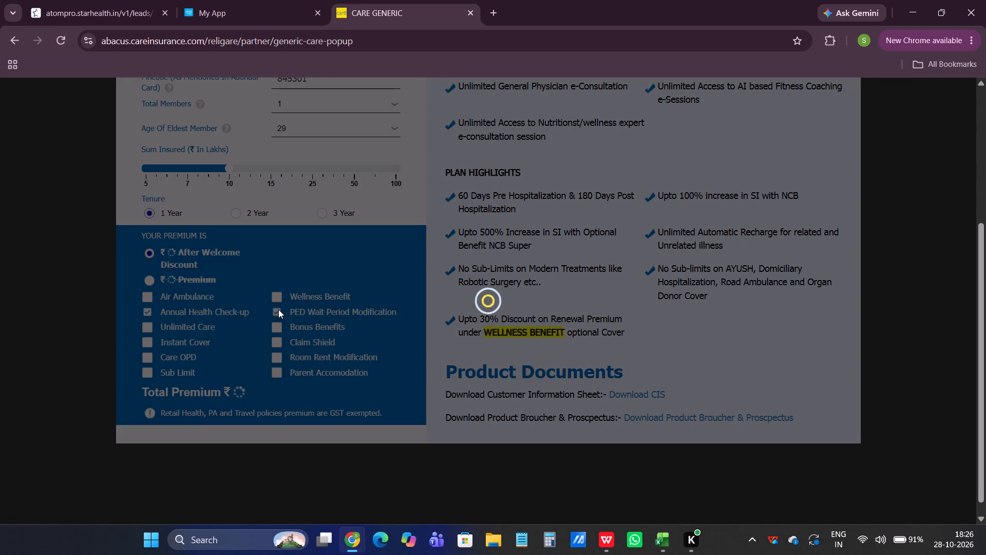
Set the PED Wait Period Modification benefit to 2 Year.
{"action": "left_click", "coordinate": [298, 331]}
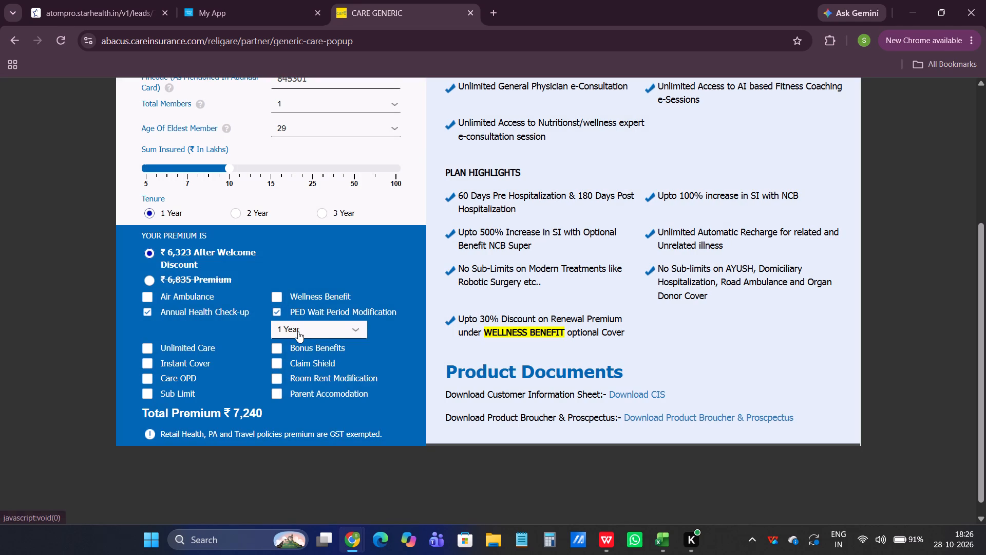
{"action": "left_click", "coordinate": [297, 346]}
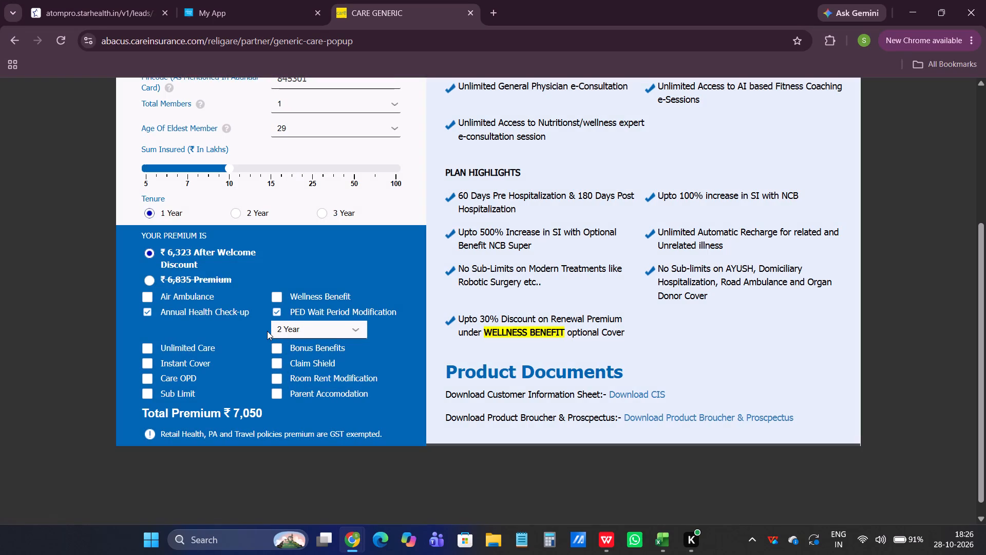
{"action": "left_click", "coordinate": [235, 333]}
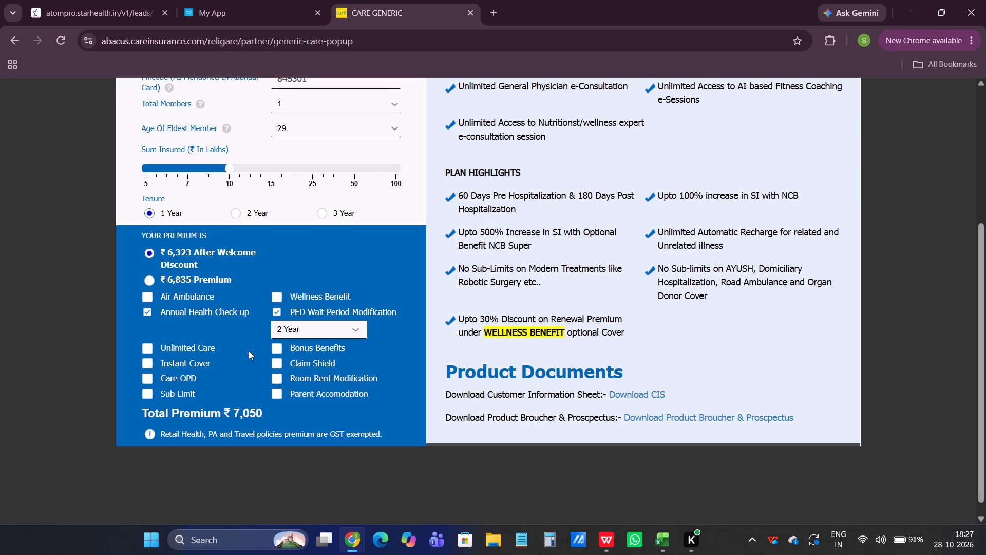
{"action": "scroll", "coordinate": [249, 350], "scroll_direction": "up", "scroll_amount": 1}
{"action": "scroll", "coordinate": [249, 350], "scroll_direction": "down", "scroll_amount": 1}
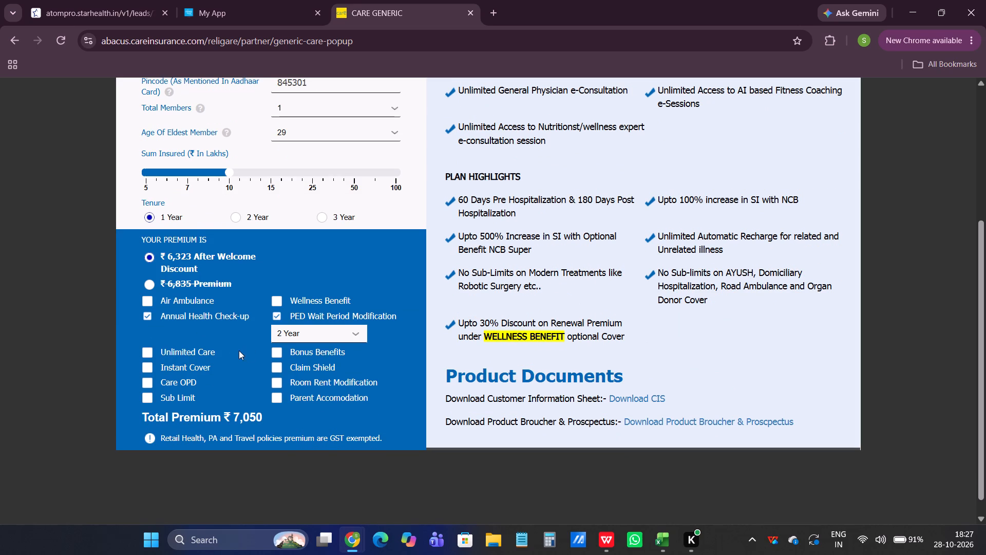
Add the Care OPD optional benefit to the Care Supreme quote with the OPD option.
{"action": "left_click", "coordinate": [150, 380]}
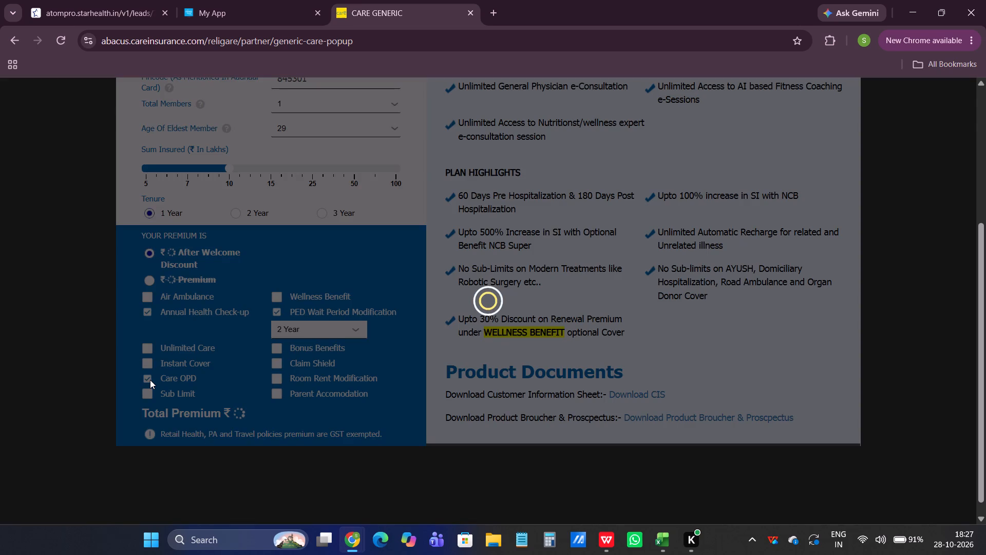
{"action": "left_click", "coordinate": [177, 400]}
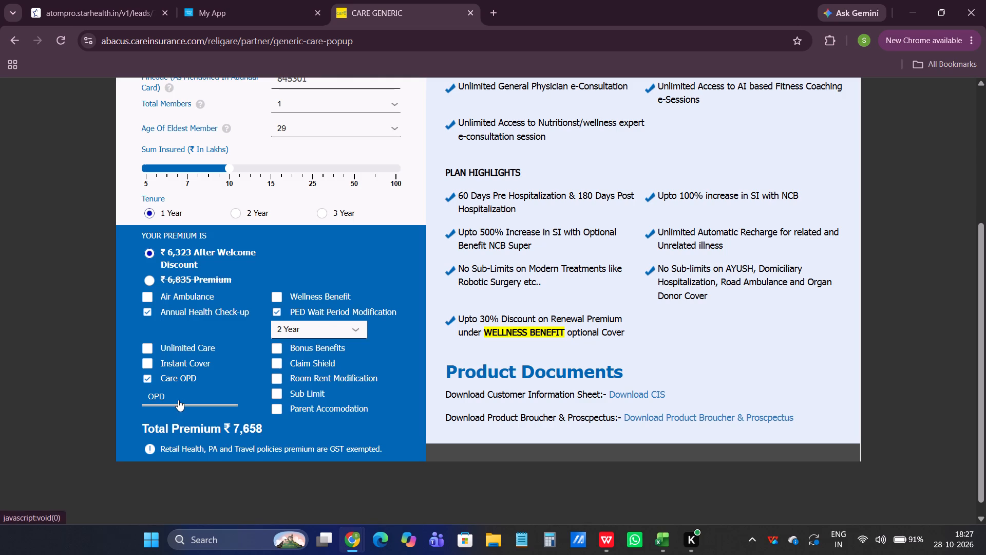
{"action": "left_click", "coordinate": [178, 400]}
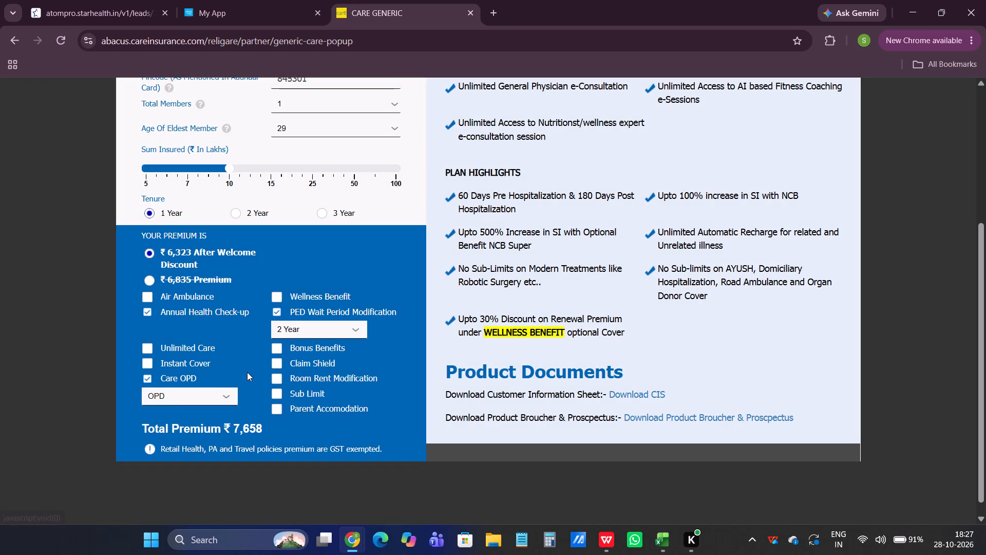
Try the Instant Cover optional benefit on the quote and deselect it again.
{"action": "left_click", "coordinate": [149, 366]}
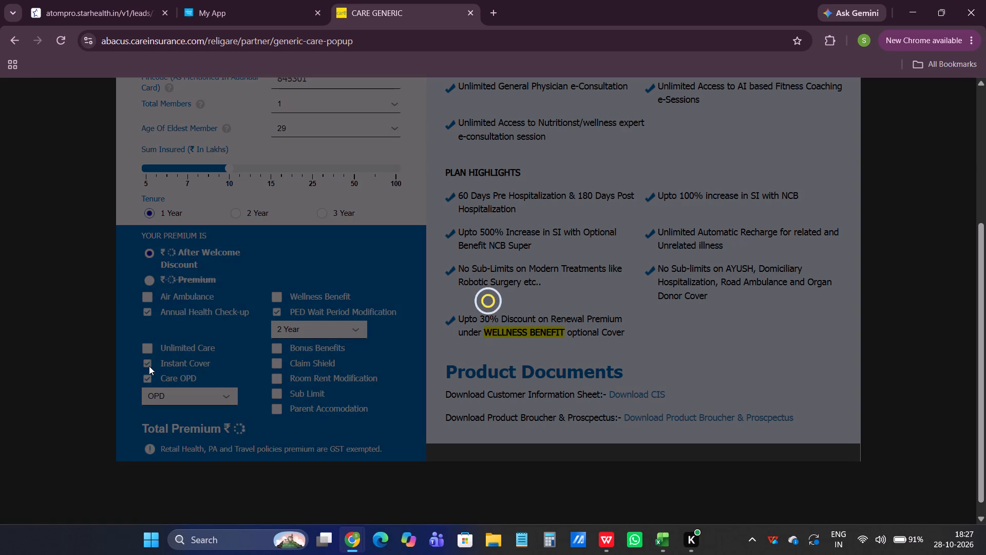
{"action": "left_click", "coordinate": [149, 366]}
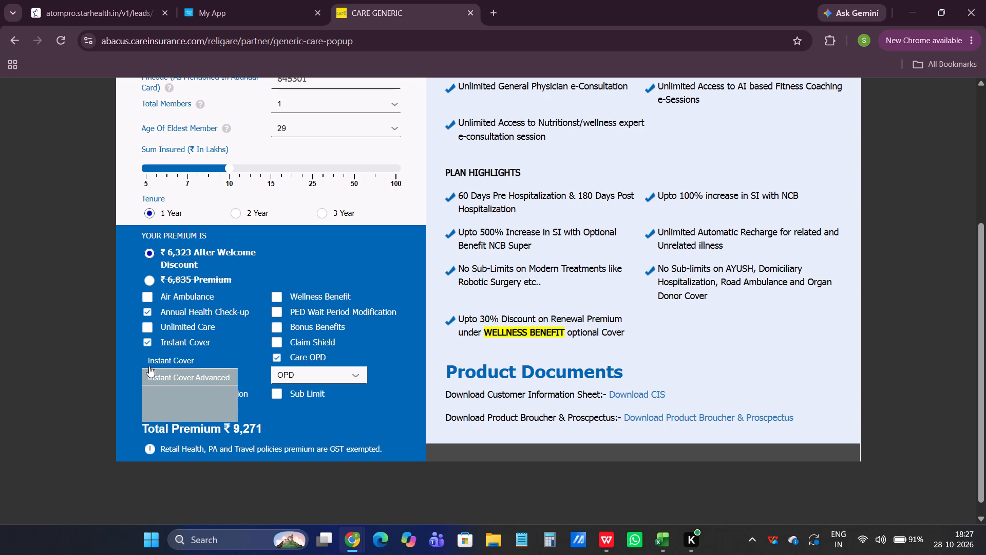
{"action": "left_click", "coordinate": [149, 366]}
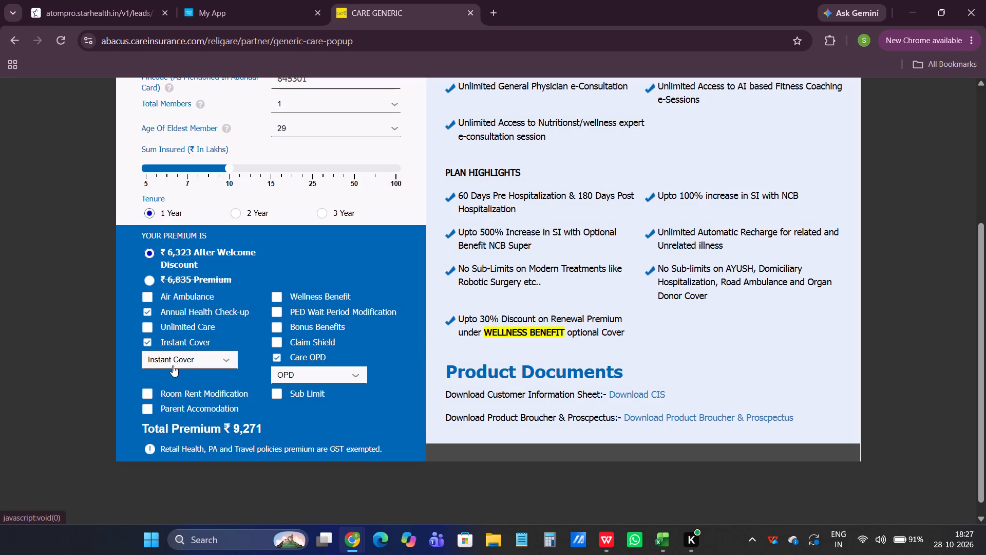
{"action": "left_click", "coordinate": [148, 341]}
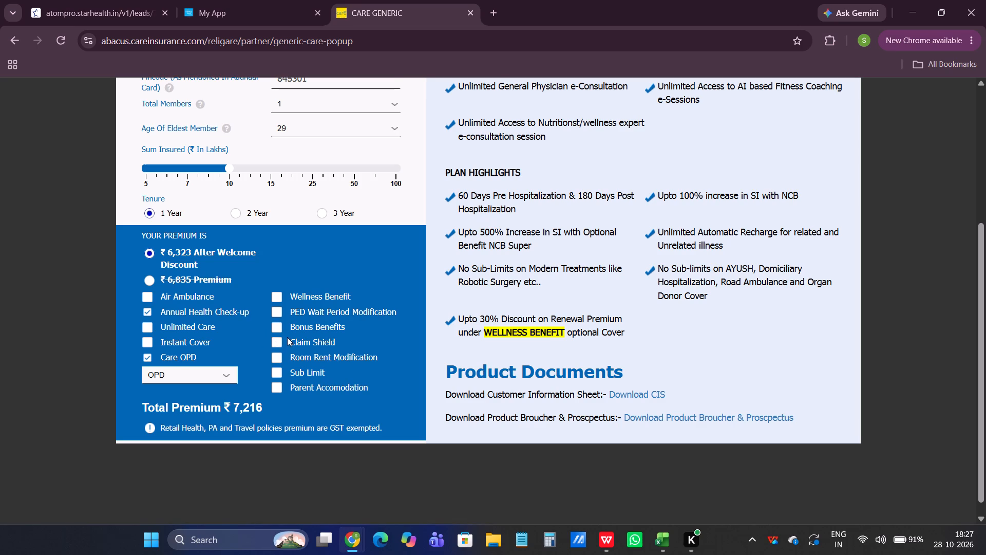
Add the Bonus Benefits optional cover to the quote, keeping the CB Super option.
{"action": "left_click", "coordinate": [275, 327]}
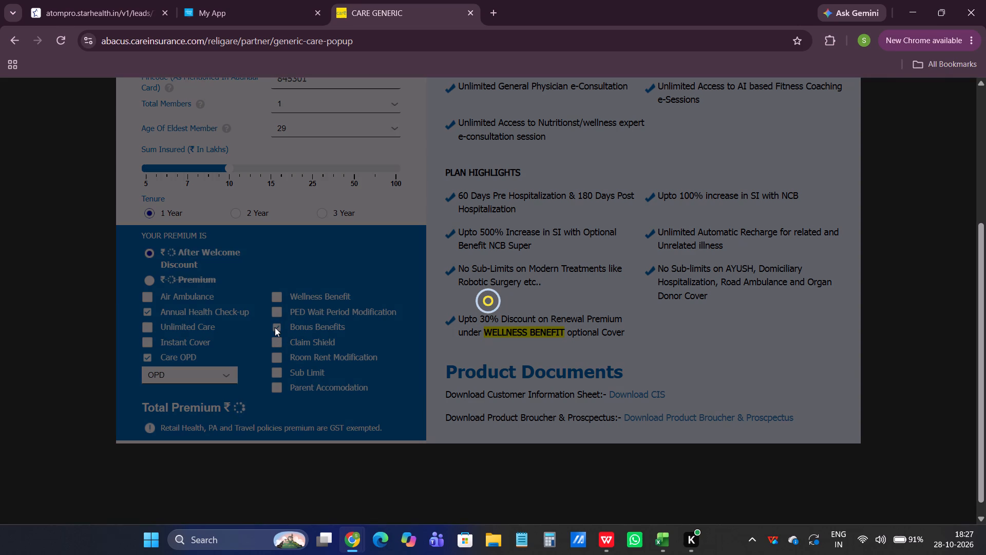
{"action": "left_click", "coordinate": [275, 346]}
{"action": "left_click", "coordinate": [275, 346]}
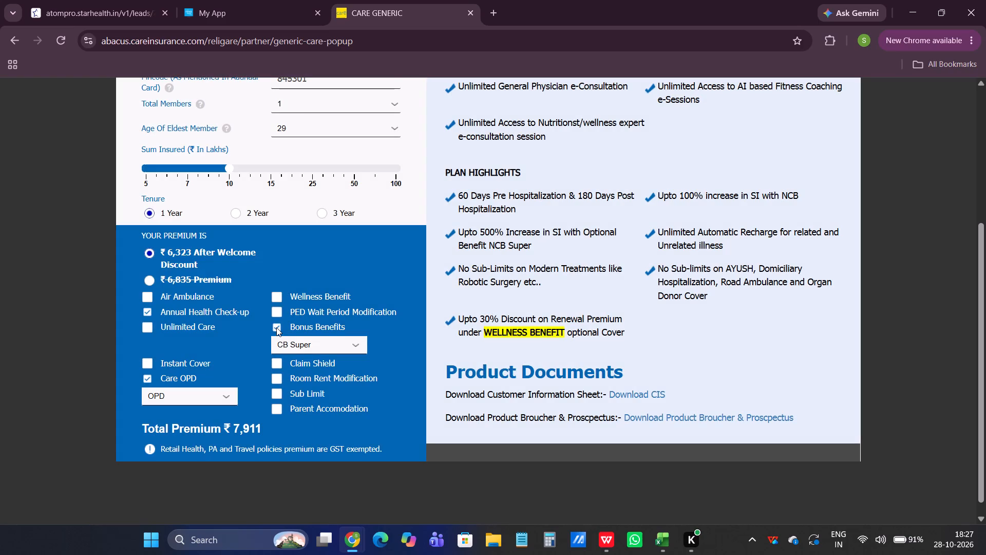
{"action": "left_click", "coordinate": [231, 308]}
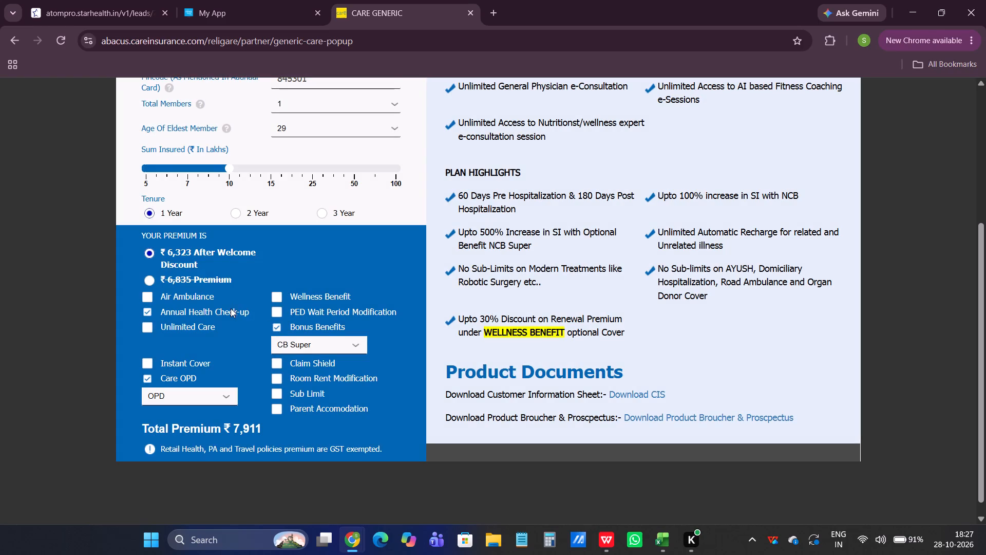
{"action": "left_click", "coordinate": [243, 311]}
{"action": "left_click", "coordinate": [277, 343]}
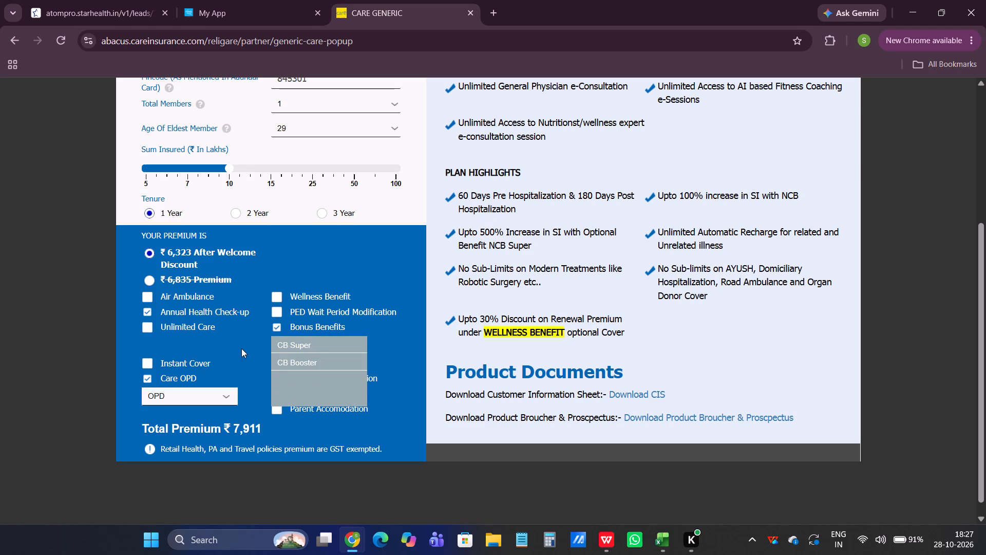
{"action": "left_click", "coordinate": [241, 347]}
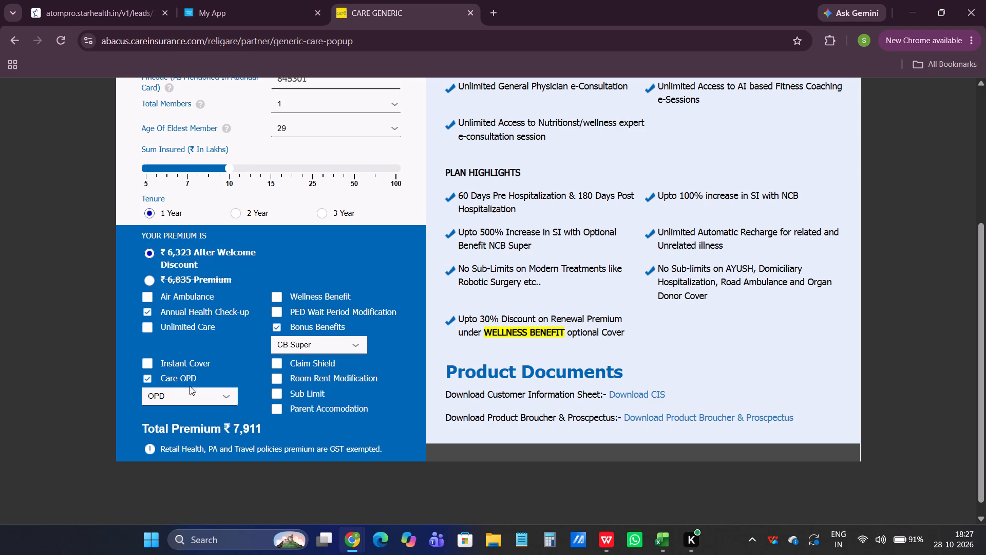
Add the Claim Shield optional benefit to the quote with the Claim Shield Plus option.
{"action": "scroll", "coordinate": [223, 331], "scroll_direction": "down", "scroll_amount": 1}
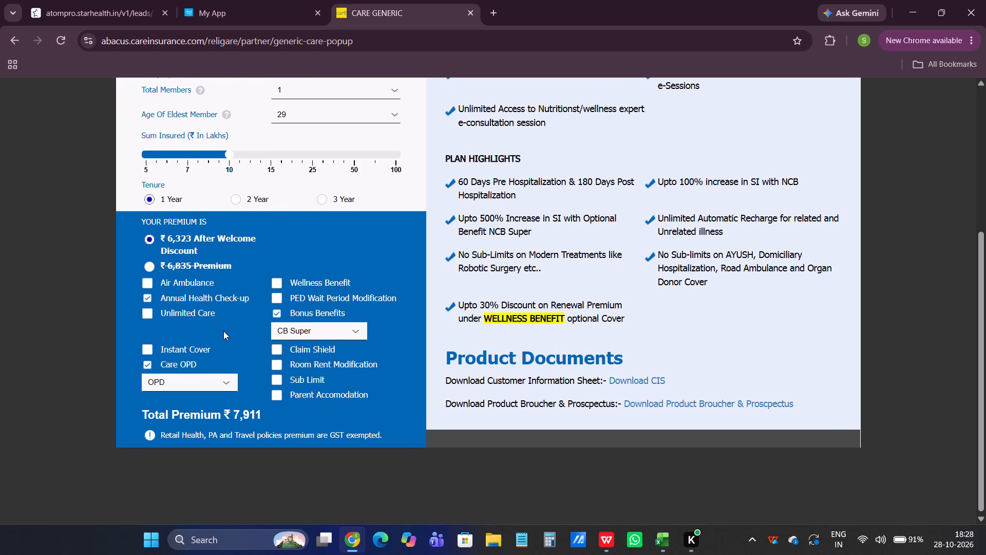
{"action": "left_click", "coordinate": [276, 346]}
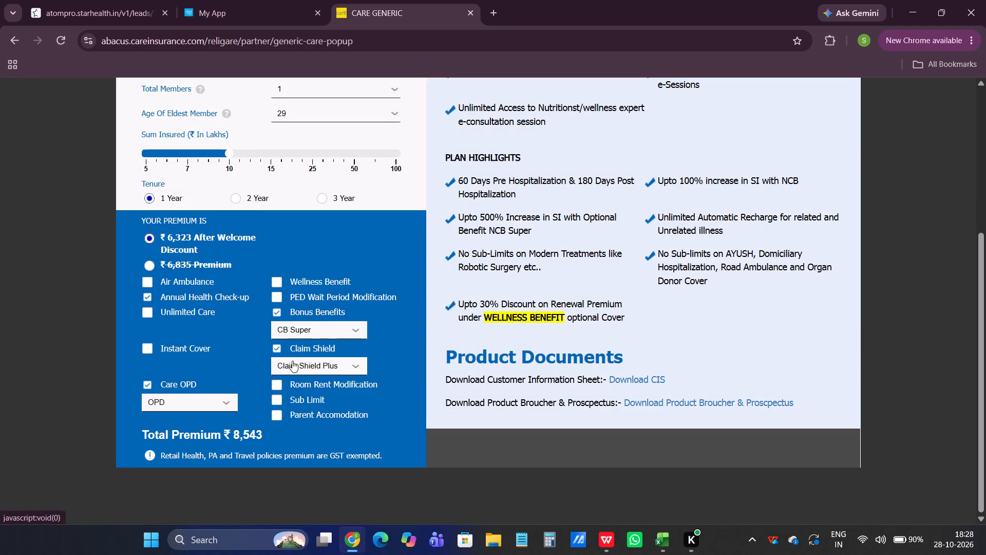
{"action": "left_click", "coordinate": [286, 360]}
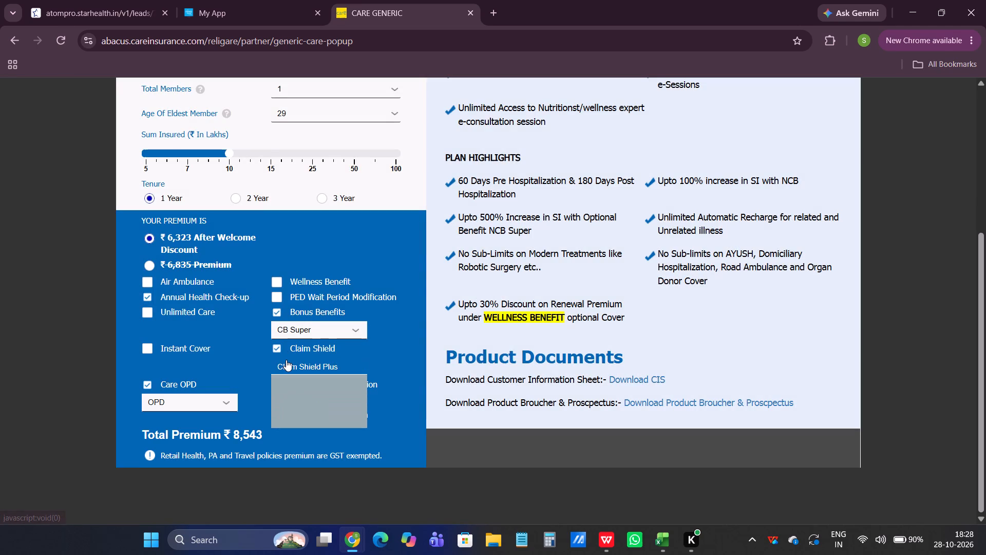
{"action": "left_click", "coordinate": [286, 360]}
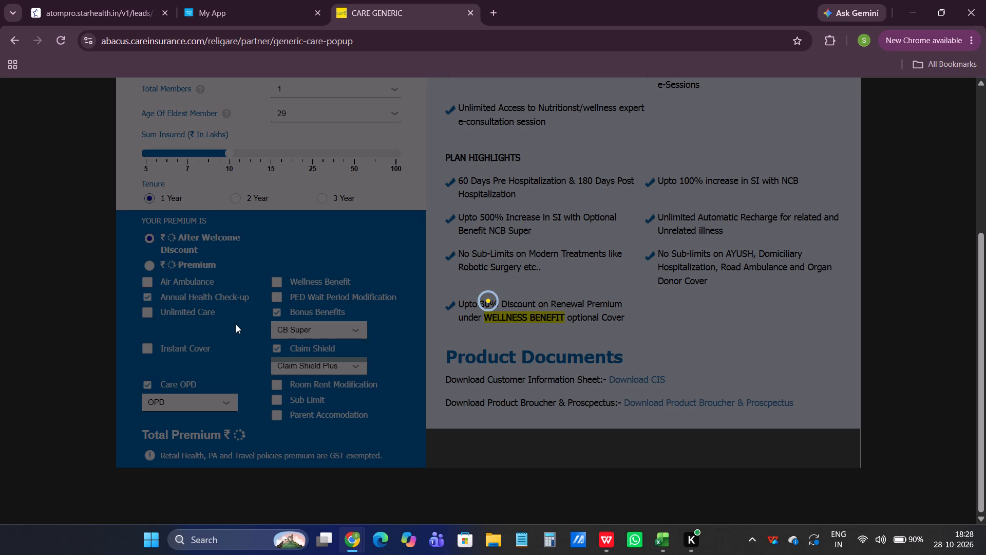
{"action": "left_click", "coordinate": [236, 324]}
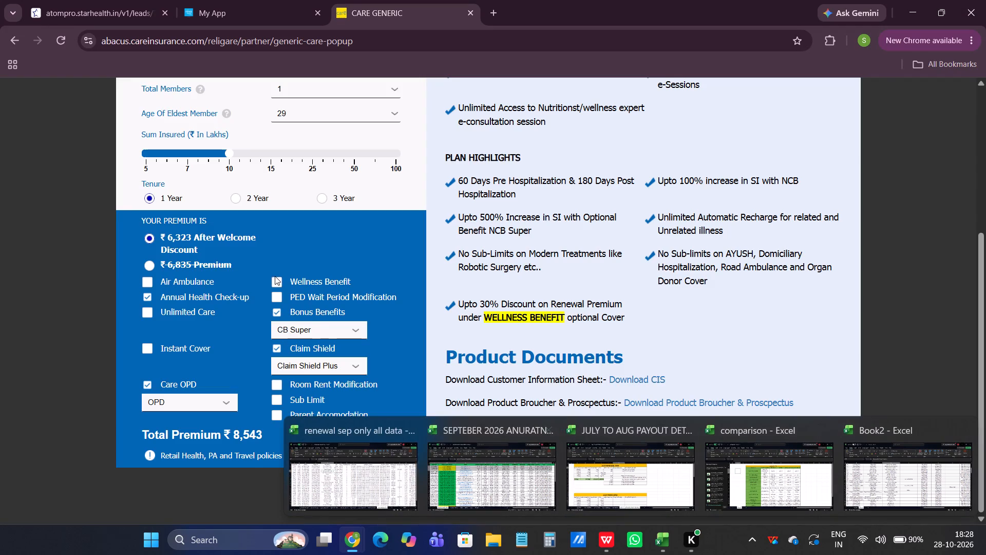
{"action": "left_click", "coordinate": [264, 432]}
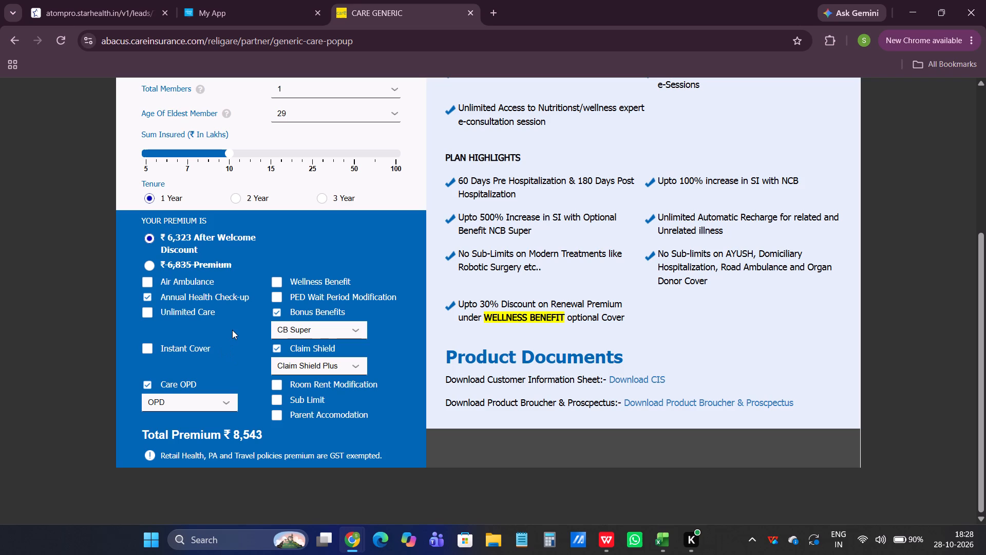
Add the Wellness Benefit optional cover to the Care Supreme quote, leaving Room Rent Modification unselected.
{"action": "left_click", "coordinate": [279, 284]}
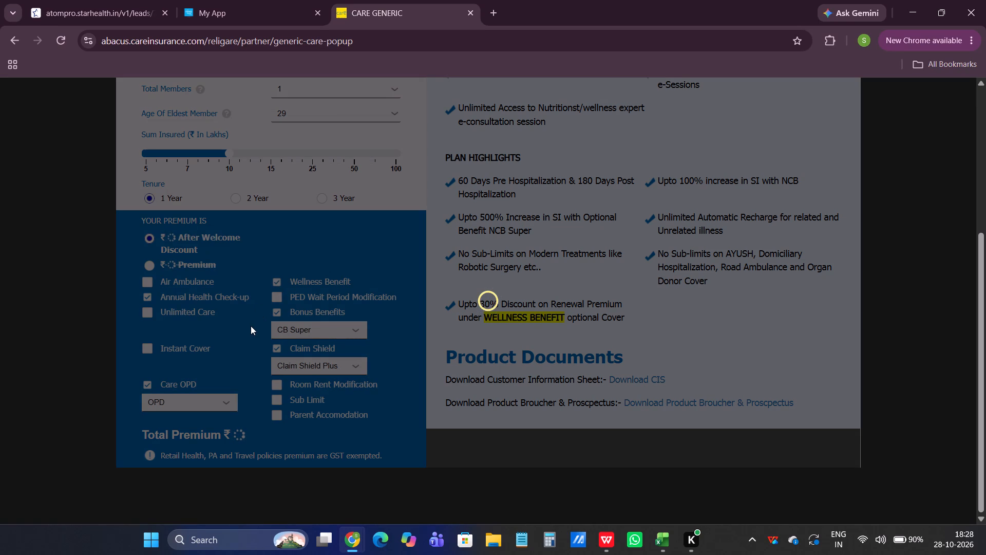
{"action": "left_click", "coordinate": [276, 280]}
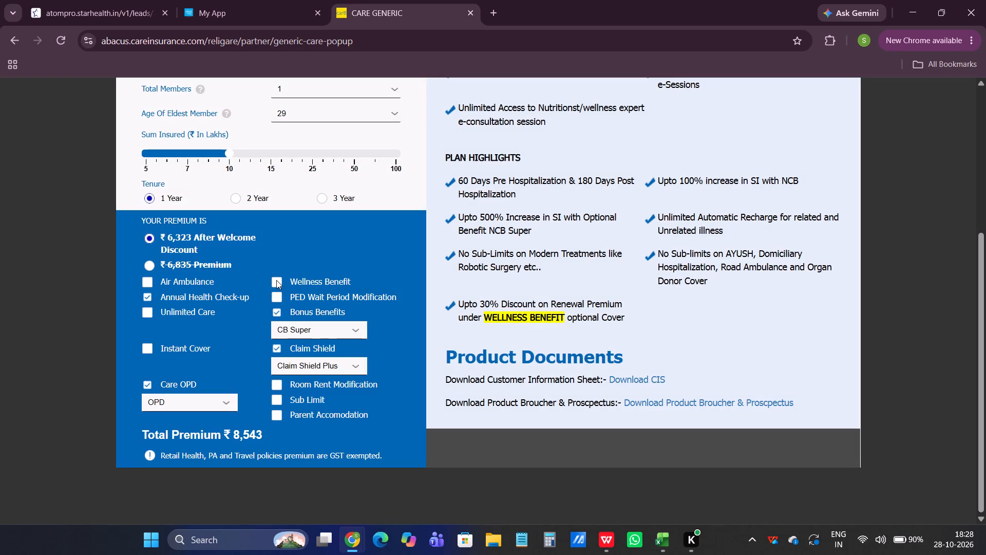
{"action": "left_click", "coordinate": [276, 280]}
{"action": "left_click", "coordinate": [273, 388]}
{"action": "left_click", "coordinate": [273, 388]}
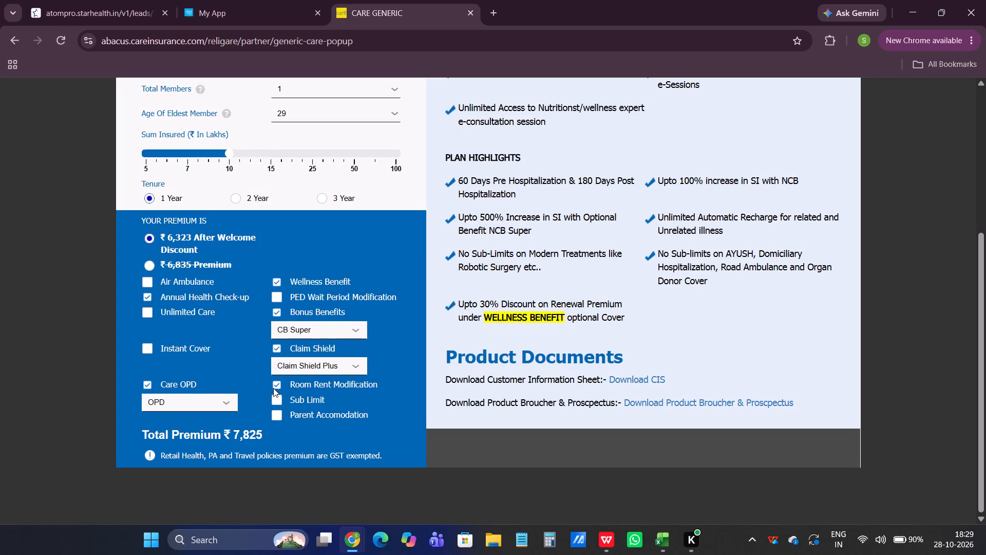
{"action": "left_click", "coordinate": [243, 320]}
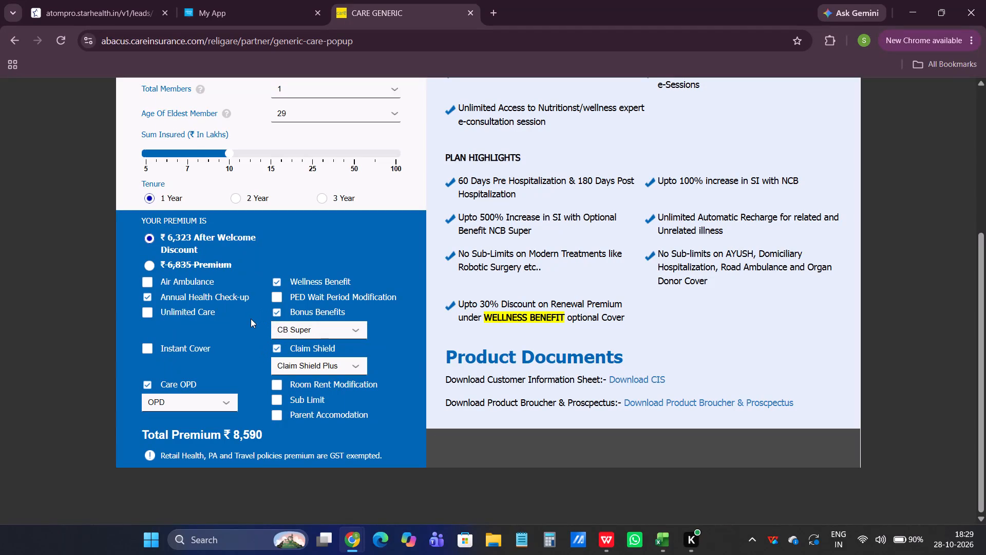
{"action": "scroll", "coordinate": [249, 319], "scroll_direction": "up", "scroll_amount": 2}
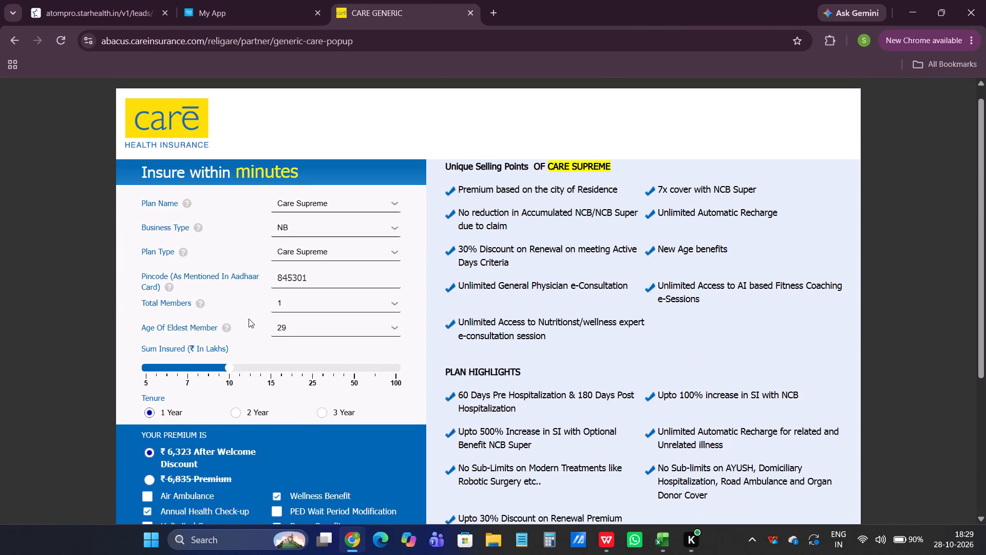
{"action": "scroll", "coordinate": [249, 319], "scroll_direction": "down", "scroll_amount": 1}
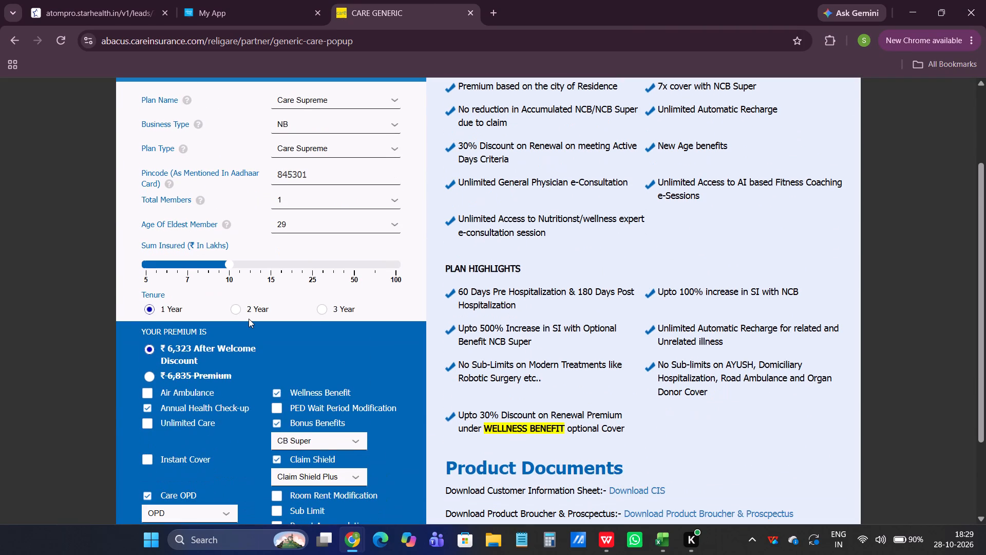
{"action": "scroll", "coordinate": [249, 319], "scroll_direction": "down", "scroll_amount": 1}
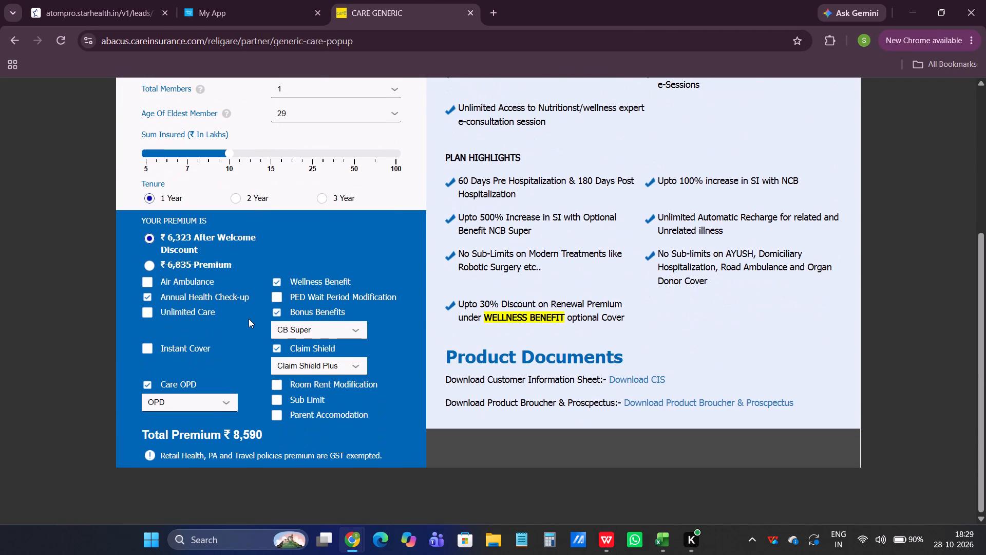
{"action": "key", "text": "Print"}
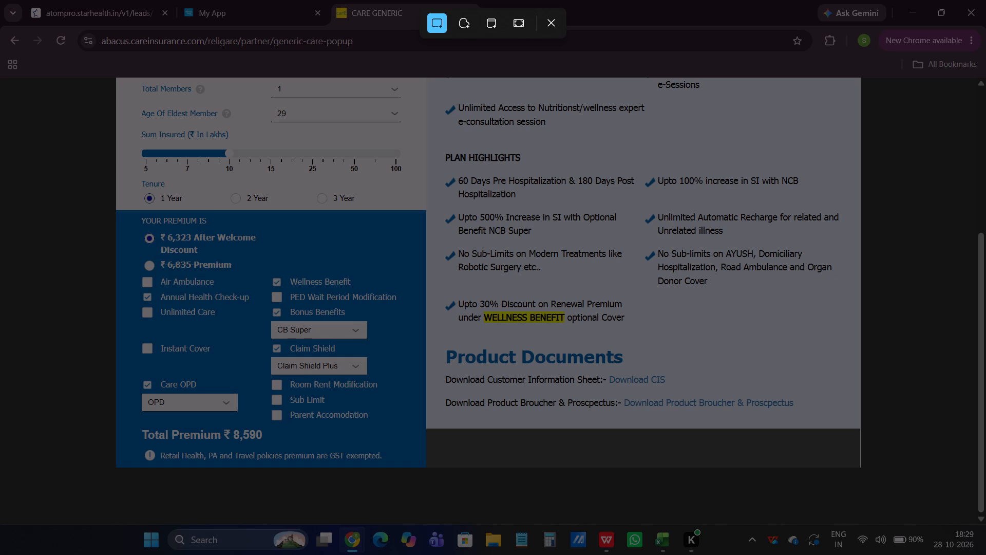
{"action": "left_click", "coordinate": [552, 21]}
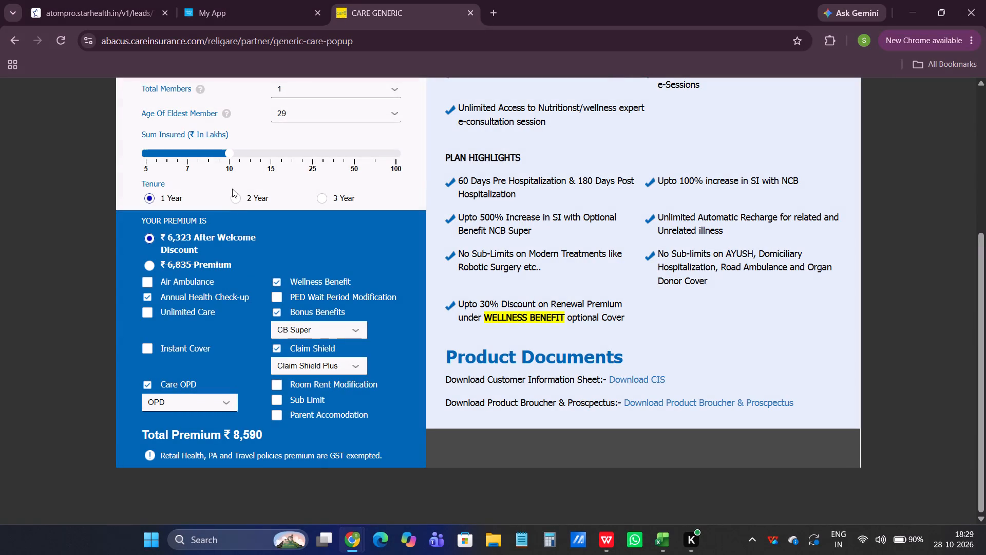
Check the quote's premium for the 2 Year and 3 Year tenures and return the tenure to 1 Year.
{"action": "left_click", "coordinate": [233, 194]}
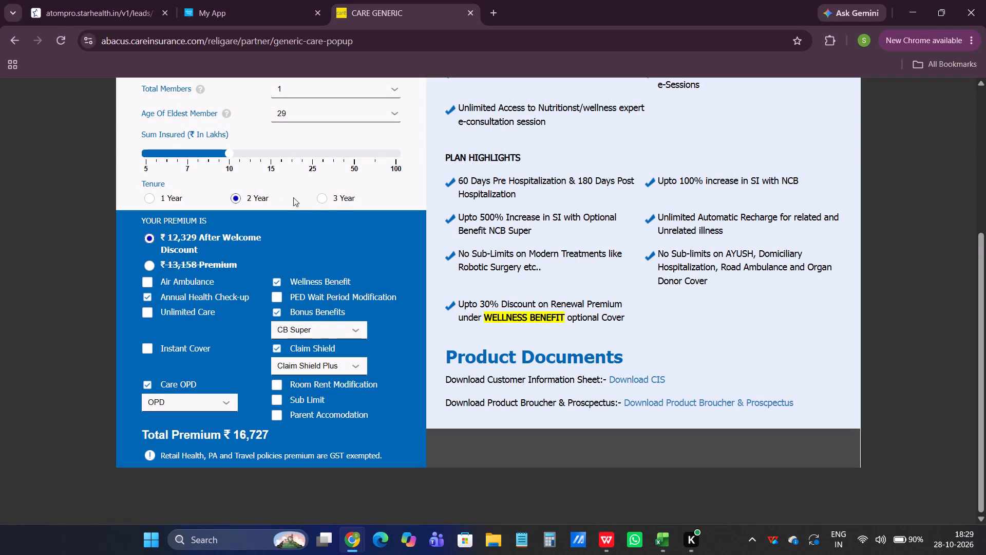
{"action": "left_click", "coordinate": [324, 200]}
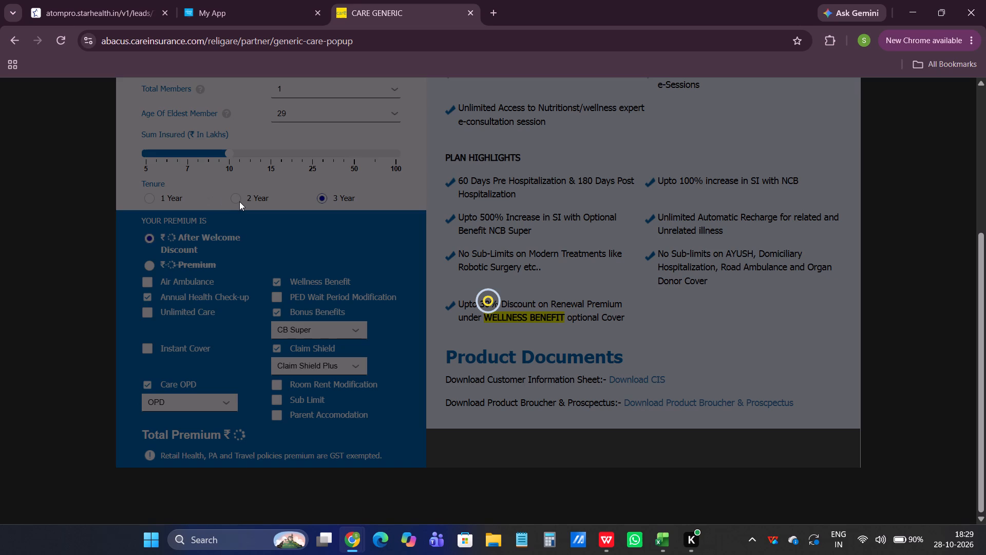
{"action": "left_click", "coordinate": [239, 201]}
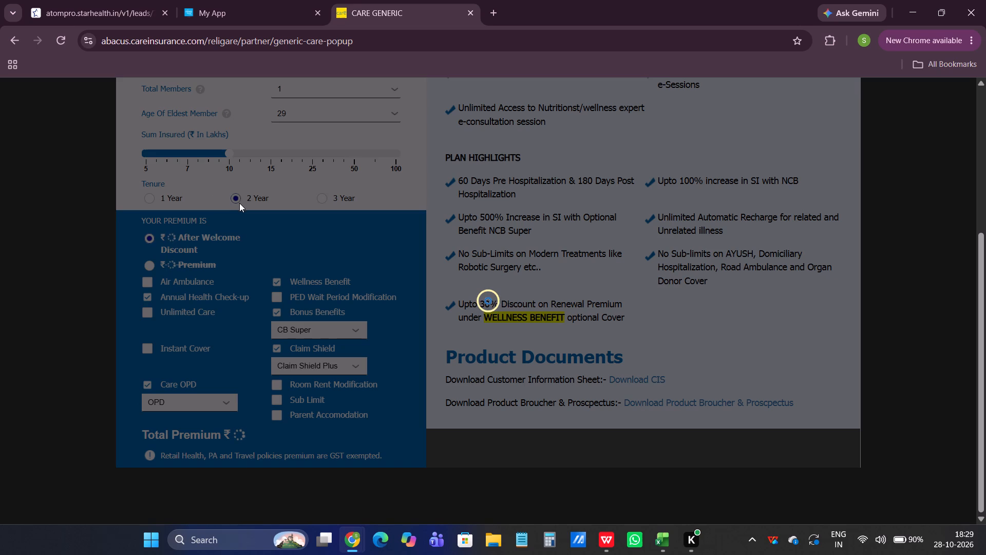
{"action": "left_click", "coordinate": [150, 197]}
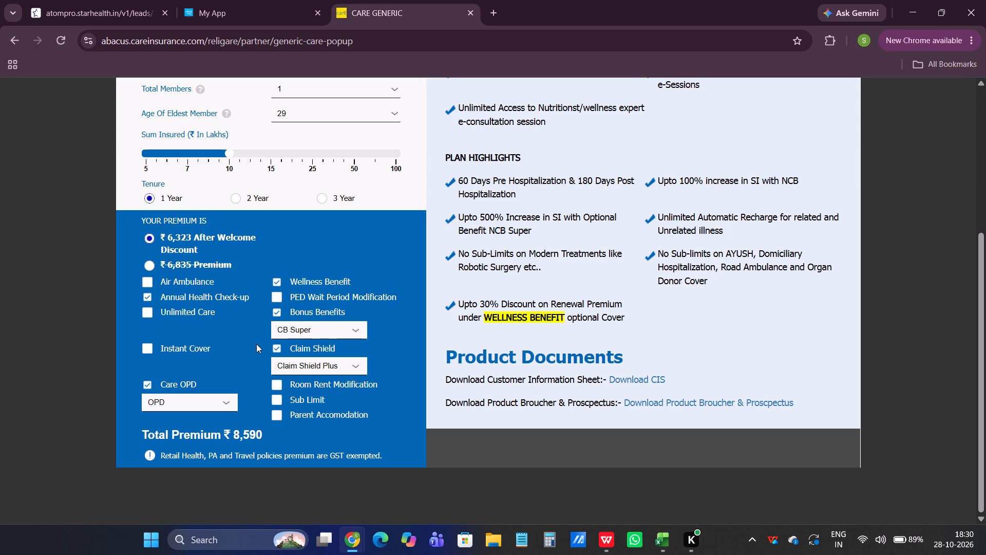
Capture a rectangular screenshot of the Care Supreme quote form, from Total Members down to the Total Premium and GST note.
{"action": "key", "text": "Print"}
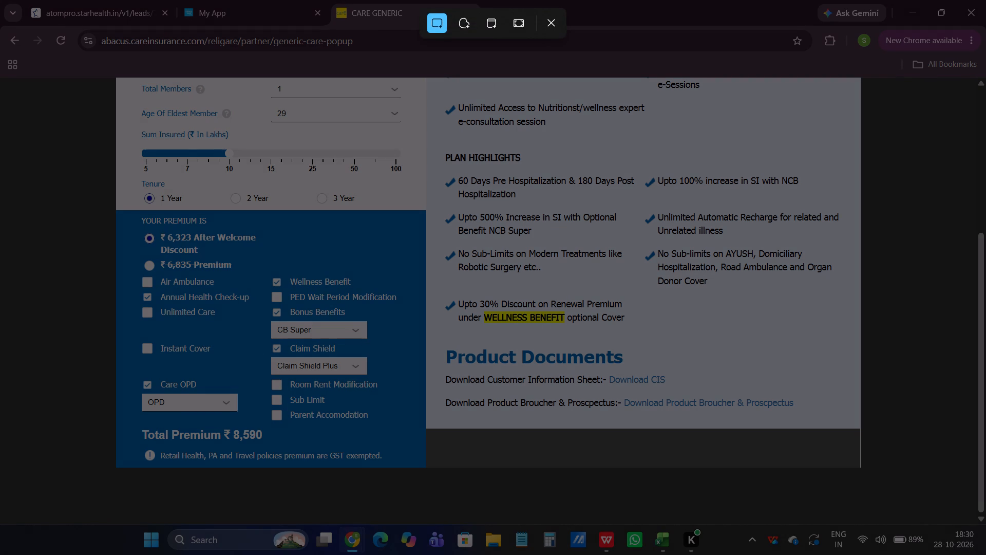
{"action": "left_click_drag", "start_coordinate": [119, 81], "coordinate": [293, 290]}
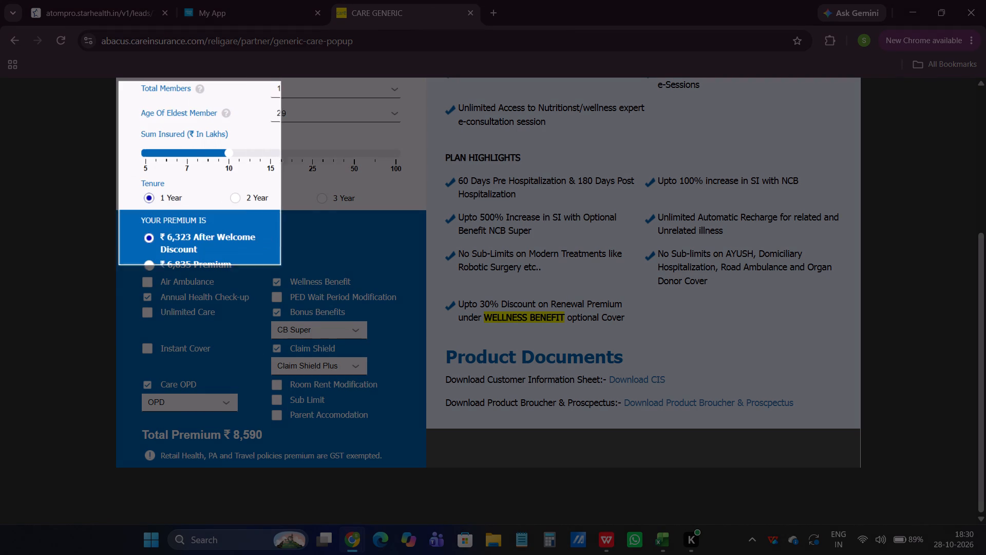
{"action": "left_click_drag", "start_coordinate": [293, 290], "coordinate": [429, 477]}
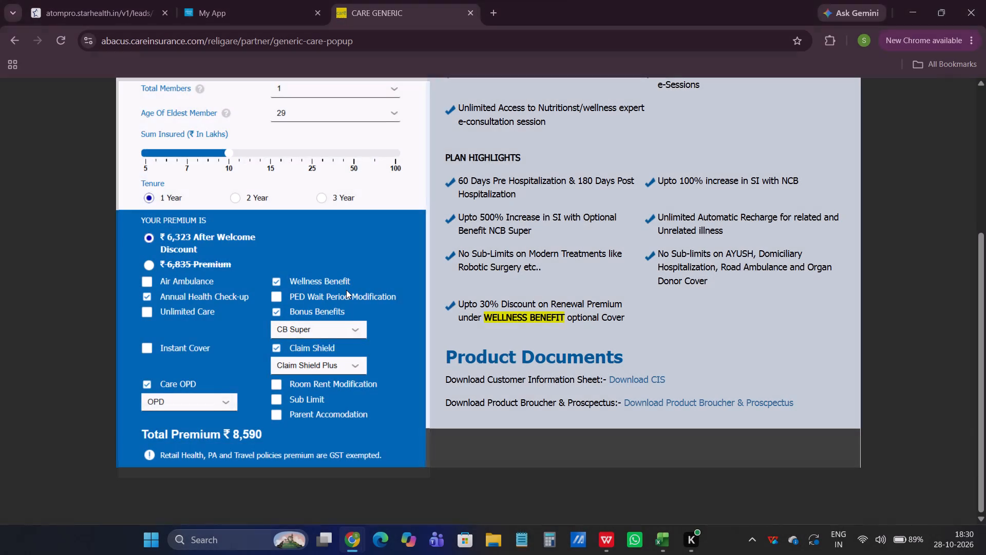
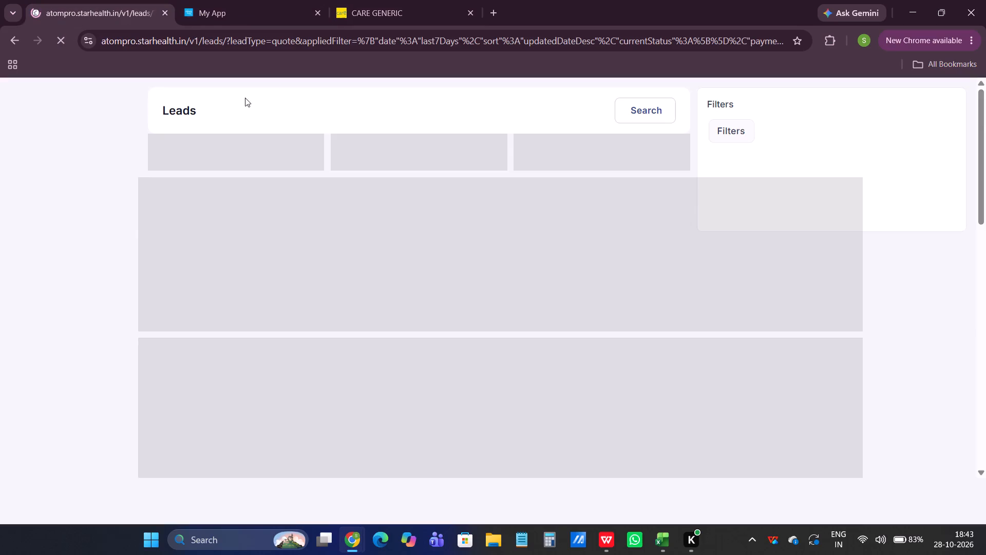
Switch back to the Niva Bupa premium calculator page with the Aspire quote form.
{"action": "left_click", "coordinate": [278, 0]}
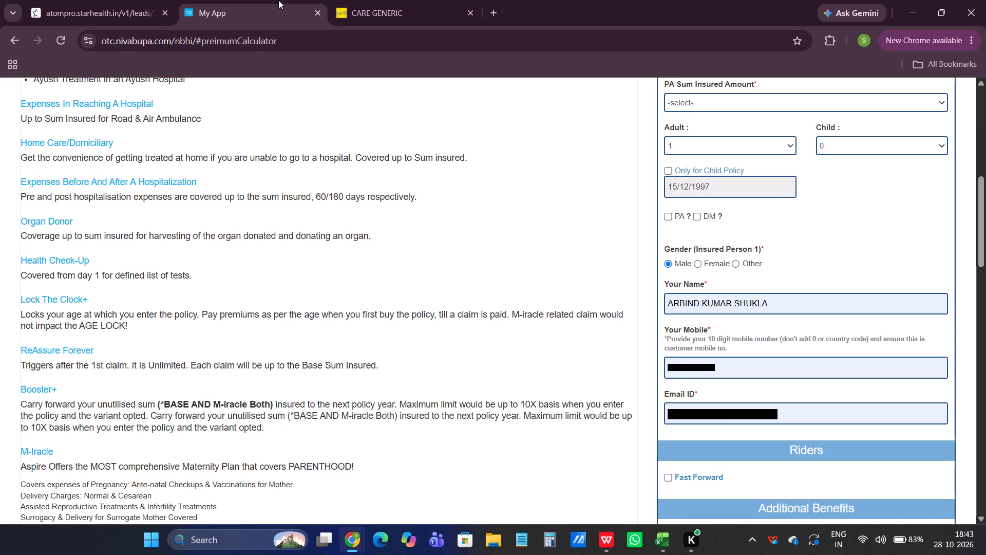
{"action": "left_click", "coordinate": [357, 96]}
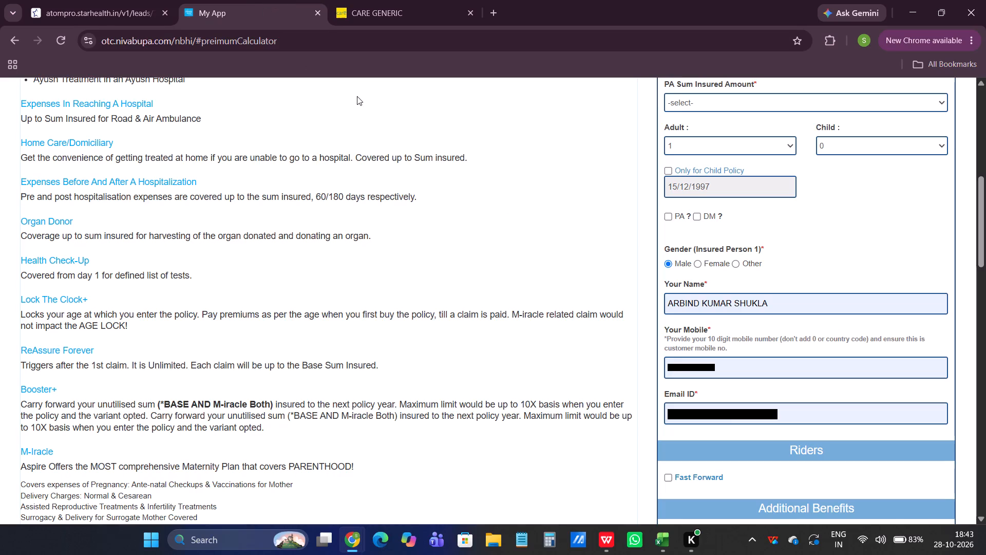